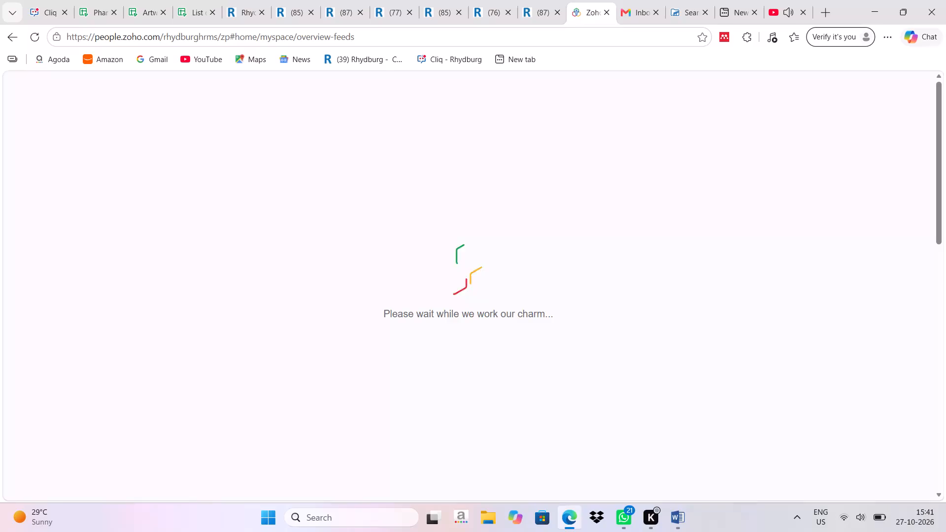
Switch to Zoho WorkDrive and go back from the R0EUTRP16 search results to the Regulatory folder holding the prednisolone tablet files.
click(692, 8)
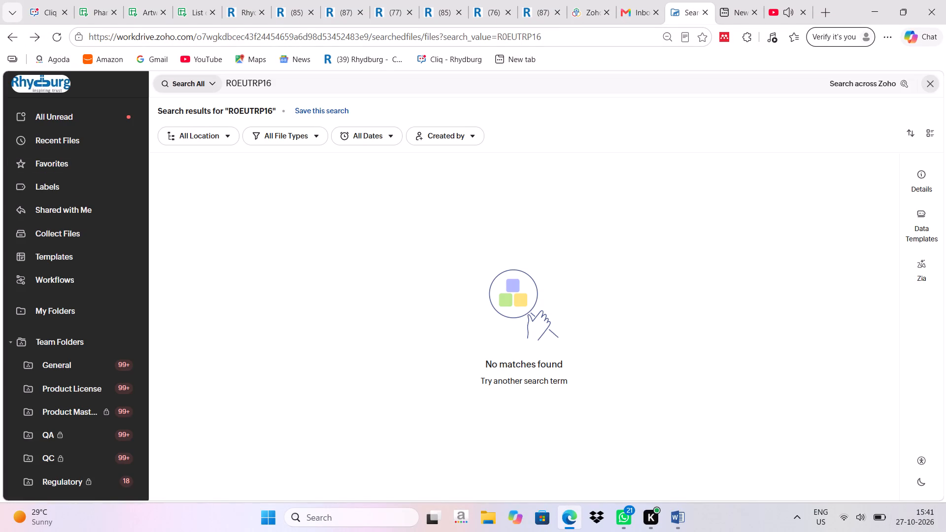
click(13, 34)
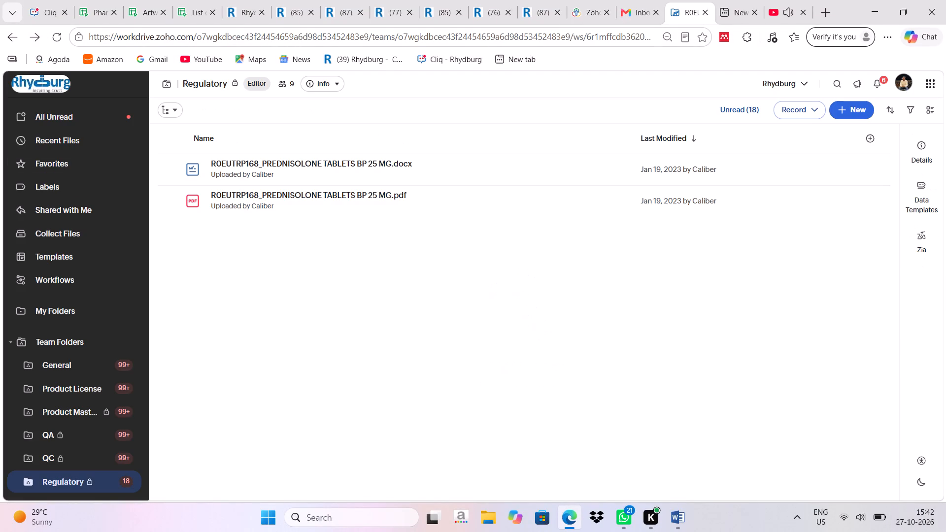
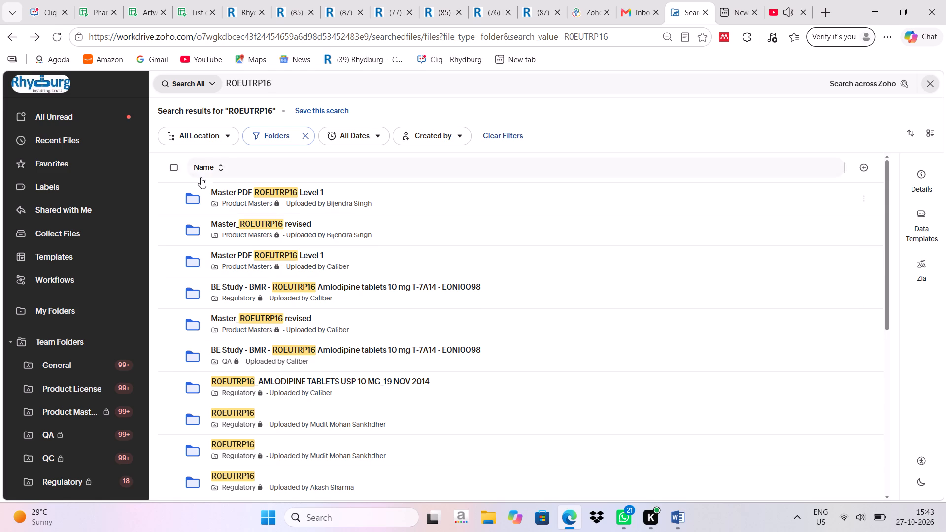
Open the folder "ICFW0023 - R0EUTRP16 Amlodipine Besilate Tablet 10mg 1 2" and its subfolder, and look through the dossier files.
scroll(285, 416, down, 2)
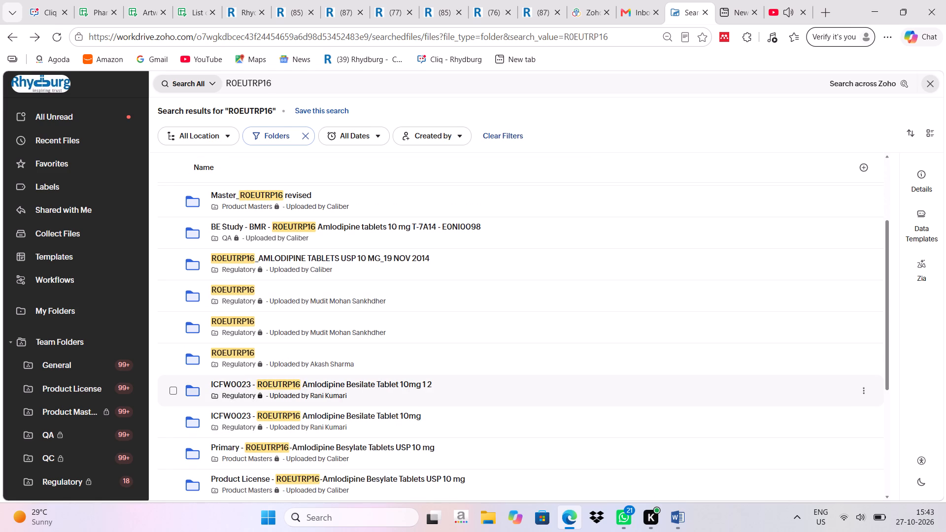
click(307, 383)
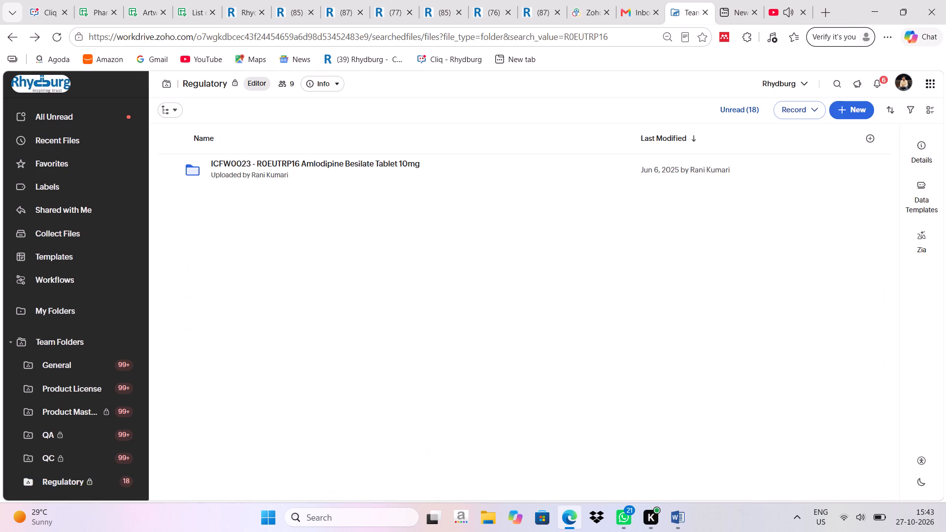
click(248, 163)
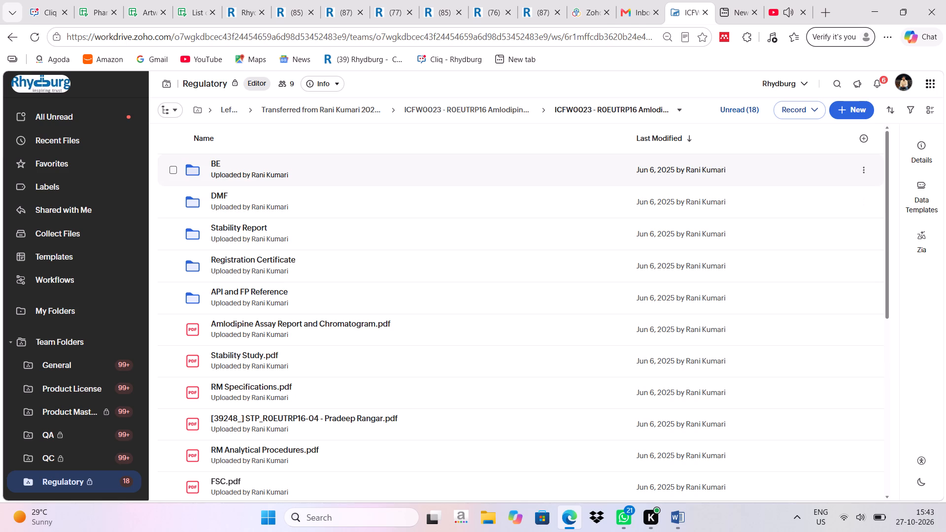
scroll(229, 302, down, 1)
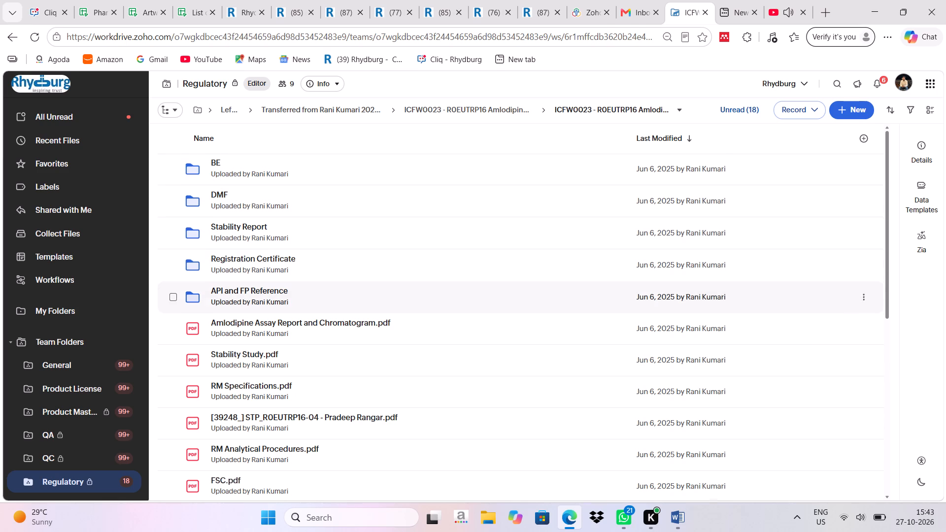
scroll(229, 302, down, 3)
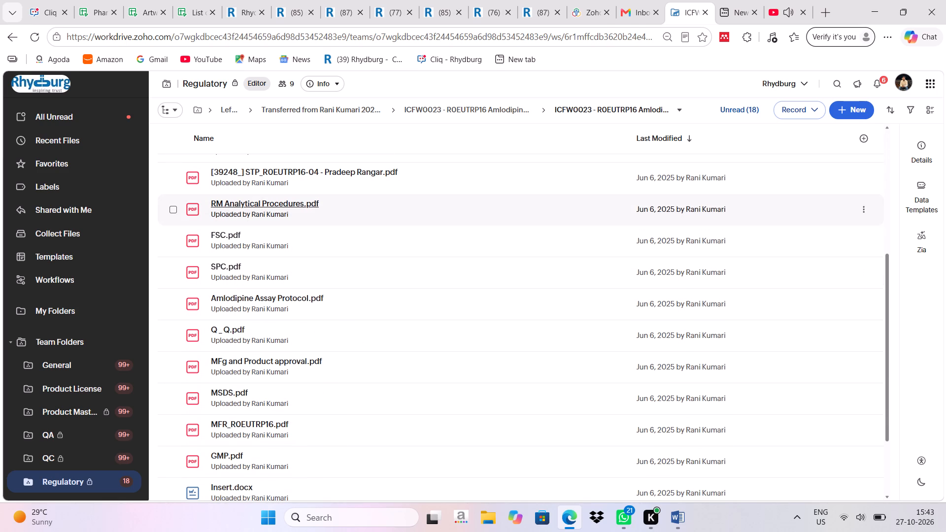
scroll(259, 260, down, 5)
Reopen the Amlodipine Besilate Tablet 10mg subfolder, preview SPC.pdf, and return to the parent folder.
click(5, 34)
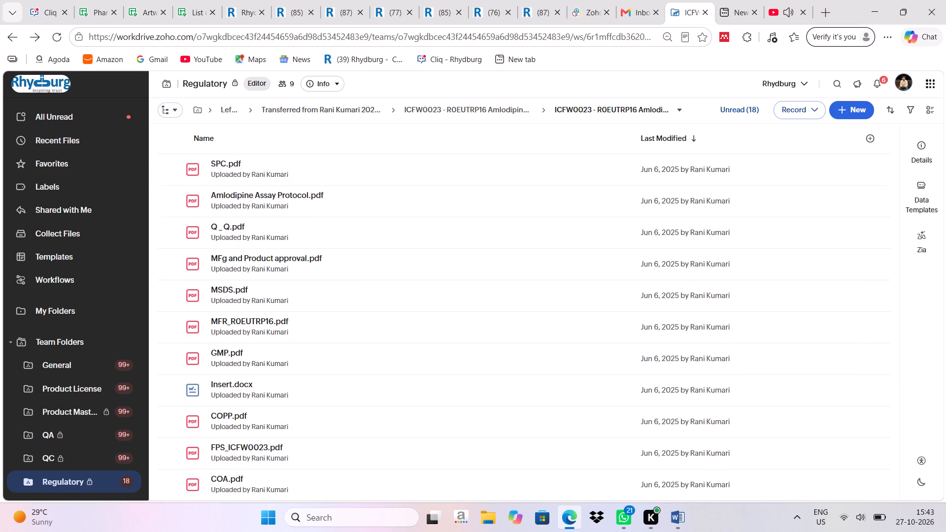
click(230, 165)
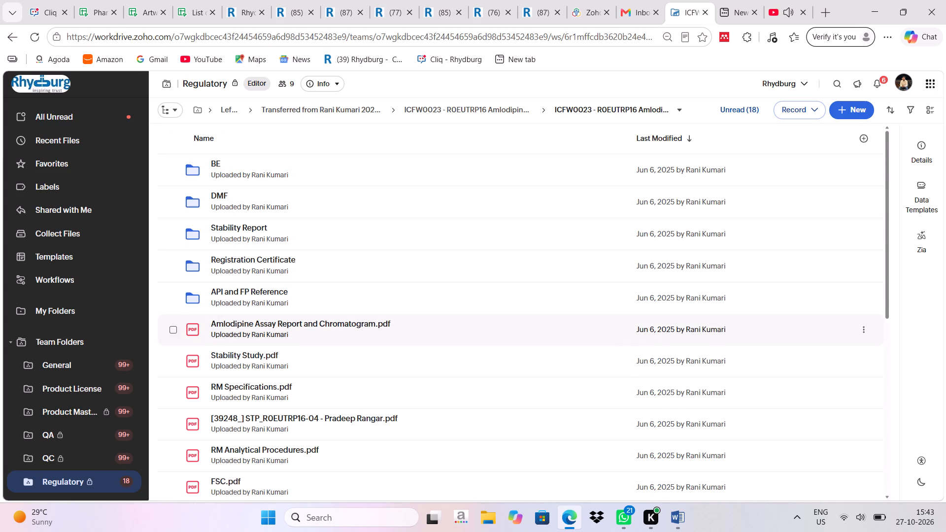
scroll(228, 254, down, 4)
scroll(223, 325, down, 5)
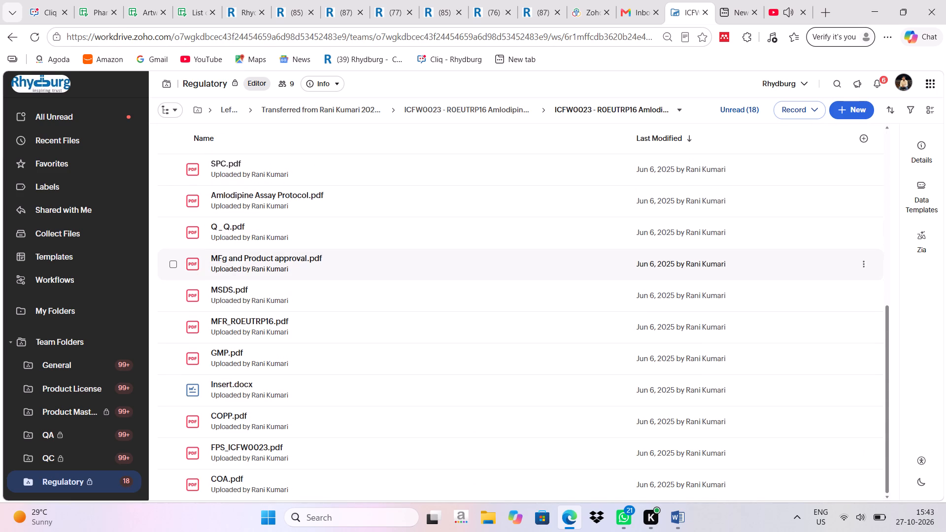
scroll(224, 242, up, 1)
click(221, 225)
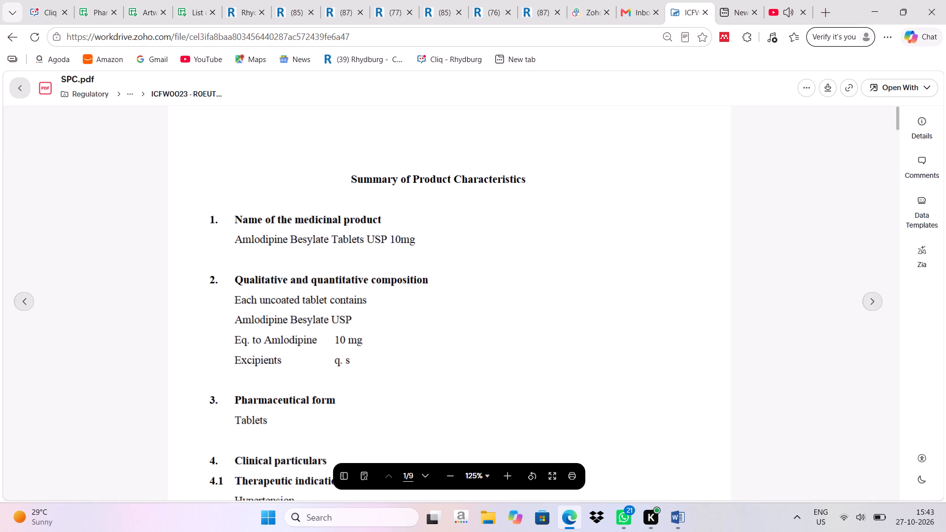
click(6, 32)
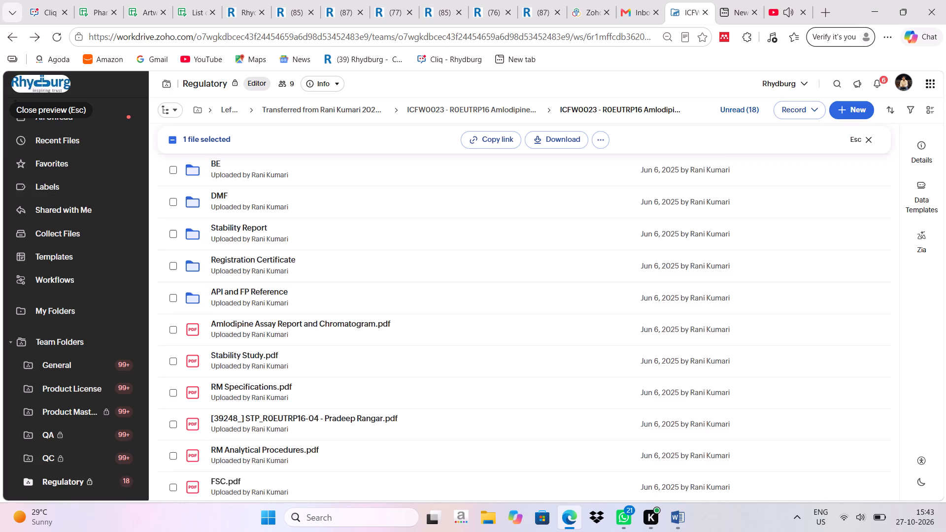
scroll(270, 226, up, 2)
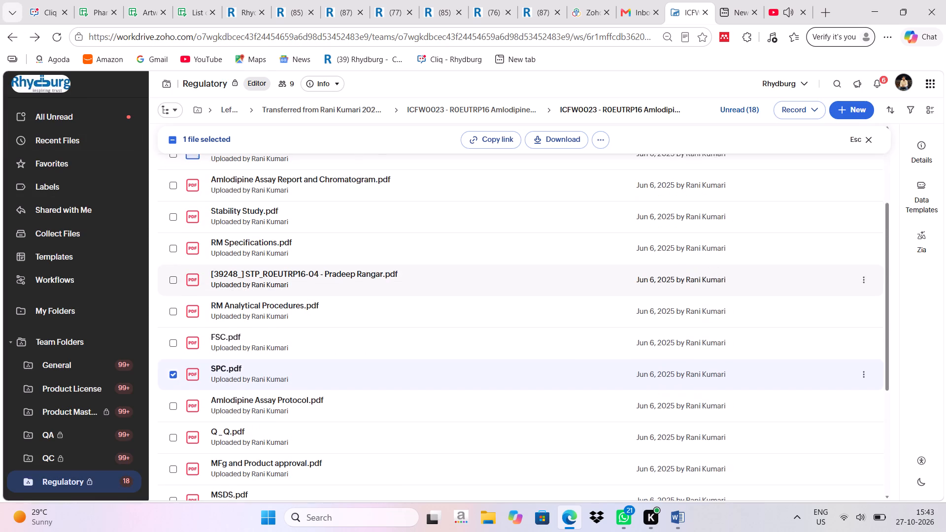
scroll(267, 291, up, 1)
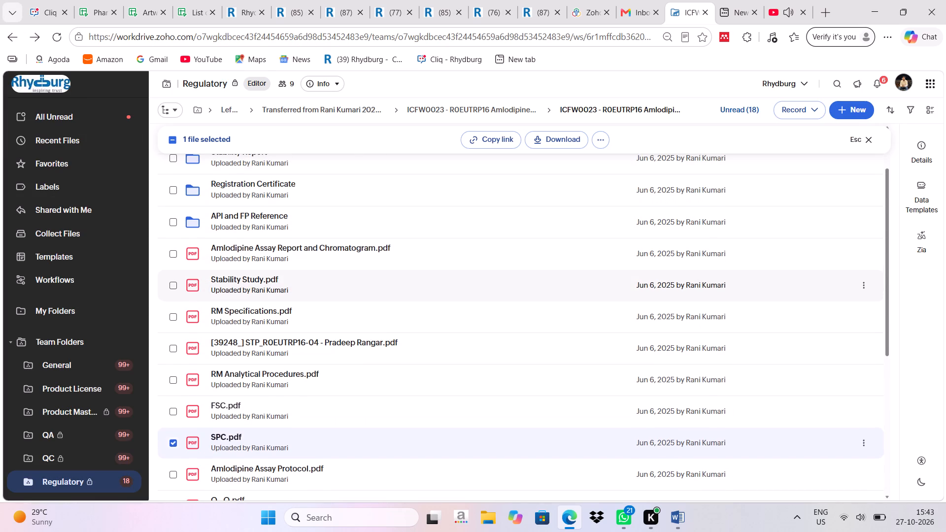
click(15, 34)
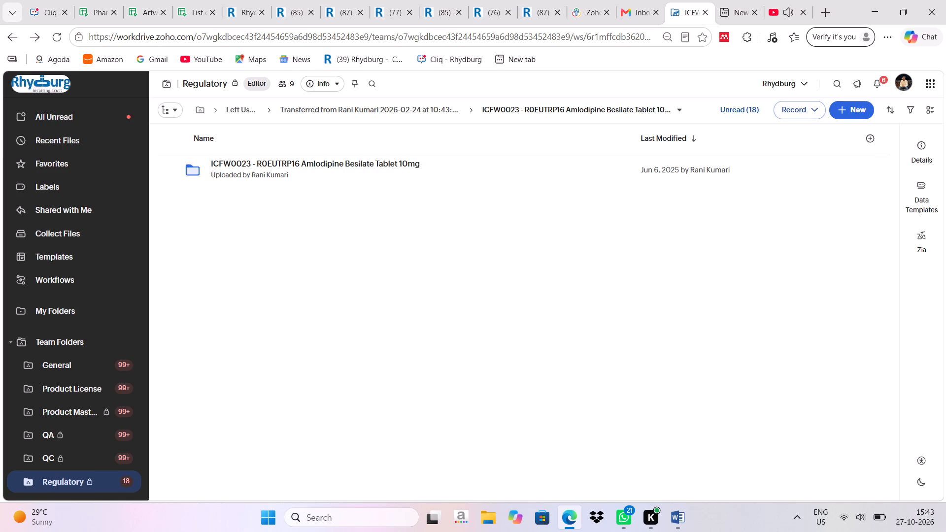
Search all WorkDrive files for "R0EUTRP16 SMF".
click(831, 83)
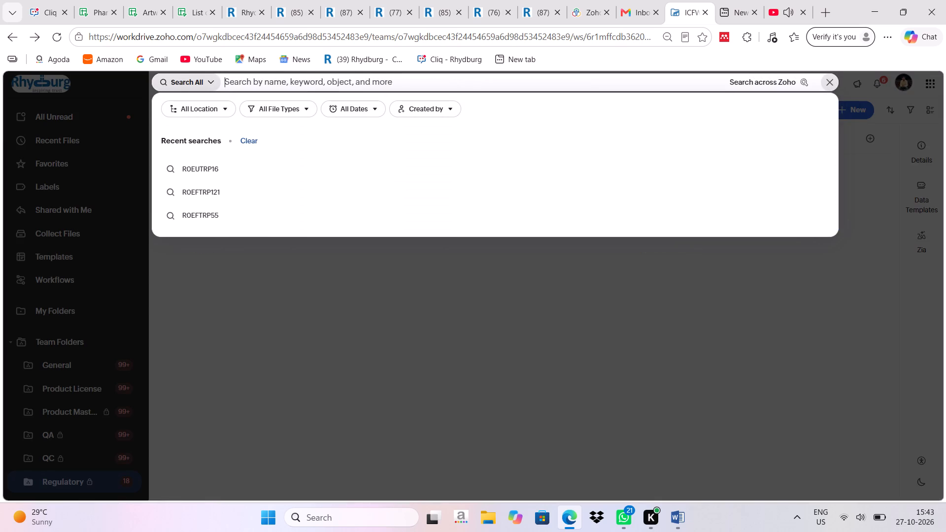
key(ctrl+v)
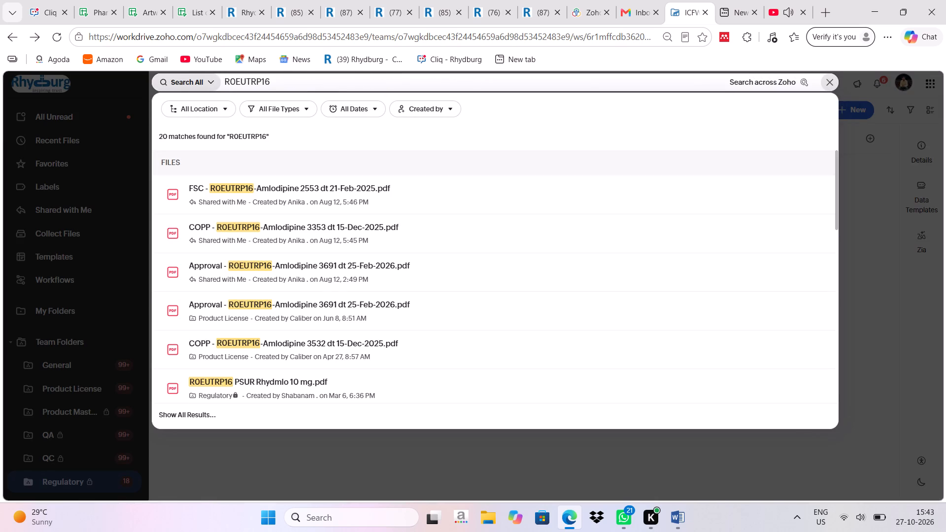
key(space)
text(SM)
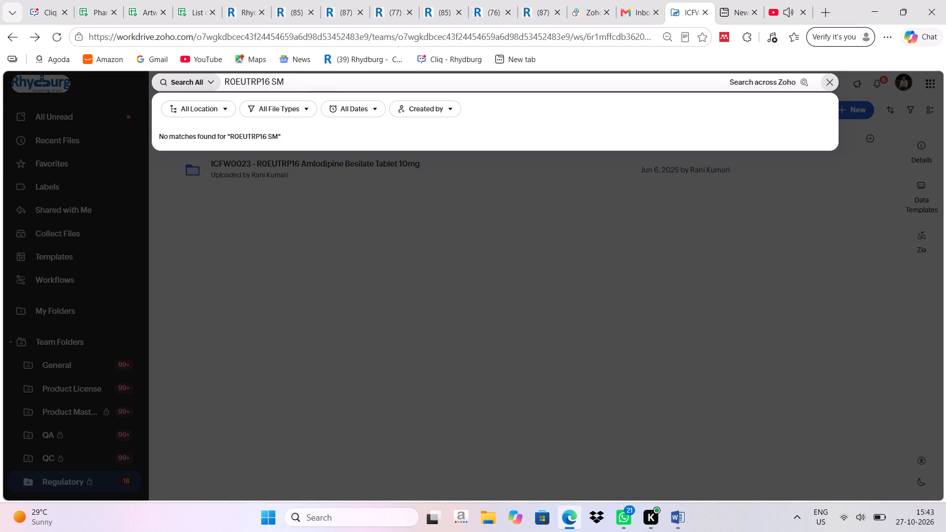
key(shift+f)
Replace the search text with "SMF-R0EUTRP16" to look for the product's site master file.
key(BackSpace)
key(BackSpace)
key(BackSpace)
key(BackSpace)
key(BackSpace)
key(BackSpace)
key(BackSpace)
key(BackSpace)
key(BackSpace)
key(BackSpace)
key(BackSpace)
key(BackSpace)
key(BackSpace)
key(BackSpace)
key(BackSpace)
key(BackSpace)
key(BackSpace)
key(BackSpace)
key(BackSpace)
key(BackSpace)
text(SMF)
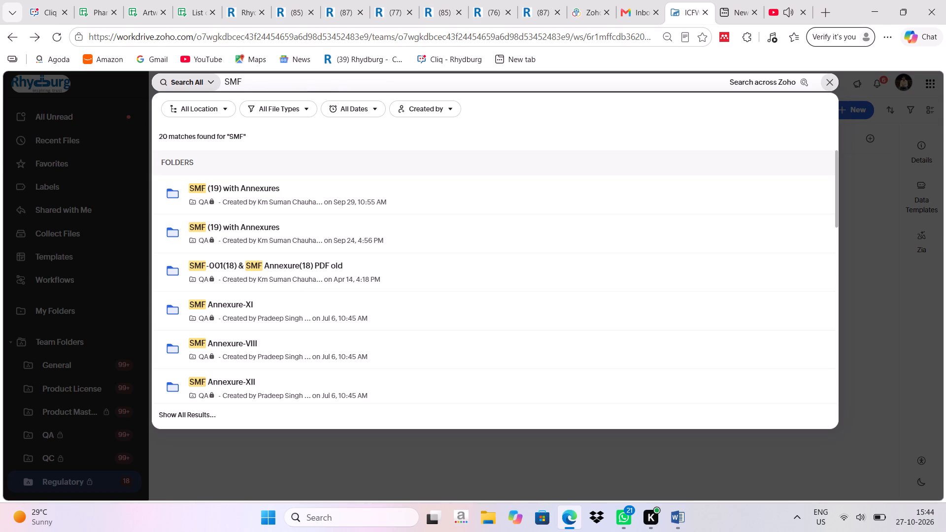
key(minus)
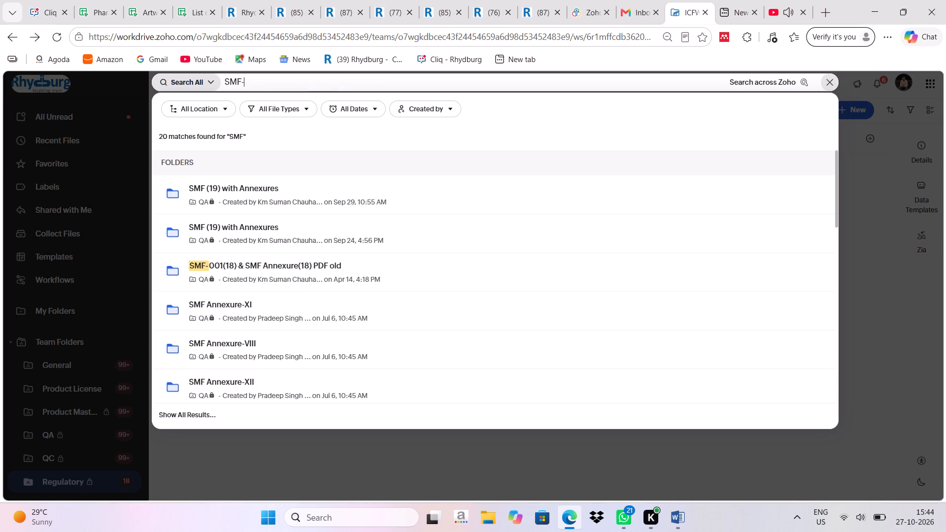
key(ctrl+v)
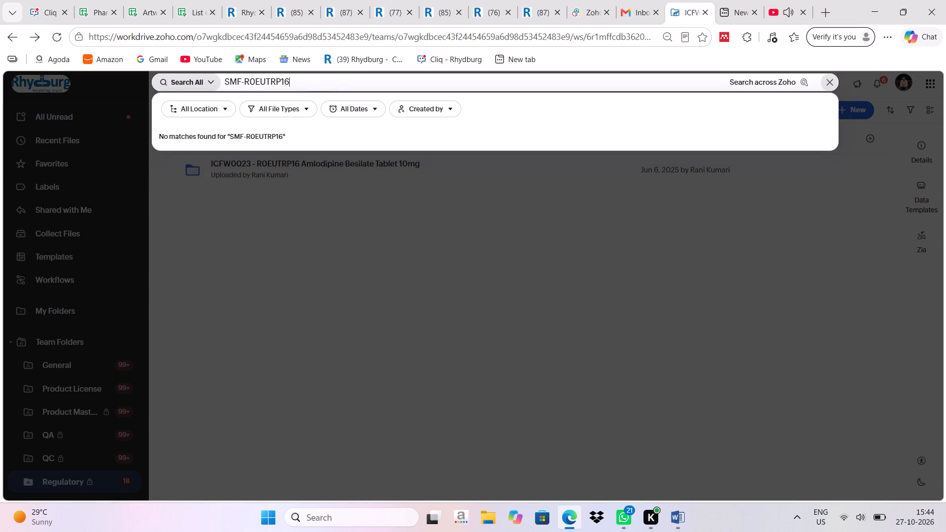
Search for "FSC-R0EUTRP16" instead, and clear the search text after checking the matches.
key(BackSpace)
key(BackSpace)
key(BackSpace)
key(BackSpace)
key(BackSpace)
key(BackSpace)
key(BackSpace)
key(BackSpace)
key(BackSpace)
key(BackSpace)
key(BackSpace)
key(BackSpace)
key(BackSpace)
key(BackSpace)
key(BackSpace)
key(BackSpace)
key(BackSpace)
key(BackSpace)
key(BackSpace)
key(BackSpace)
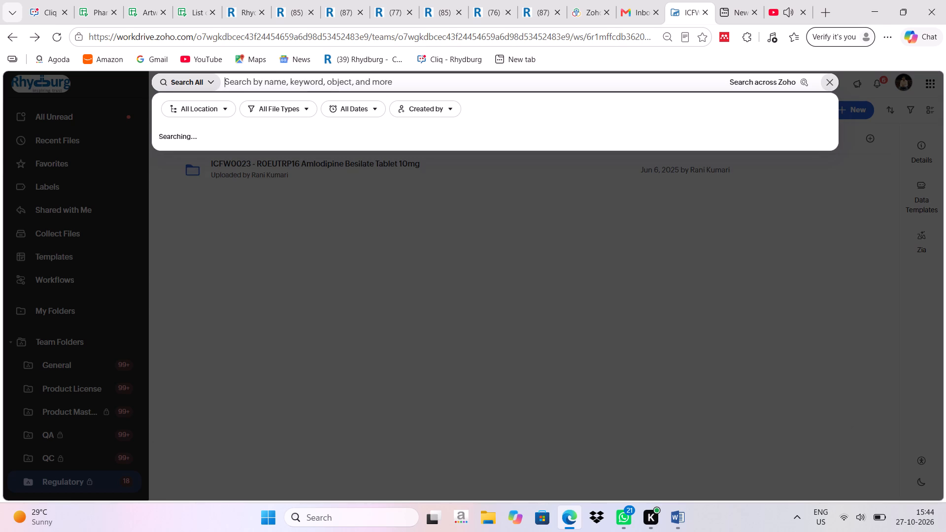
text(FSC-)
key(ctrl+v)
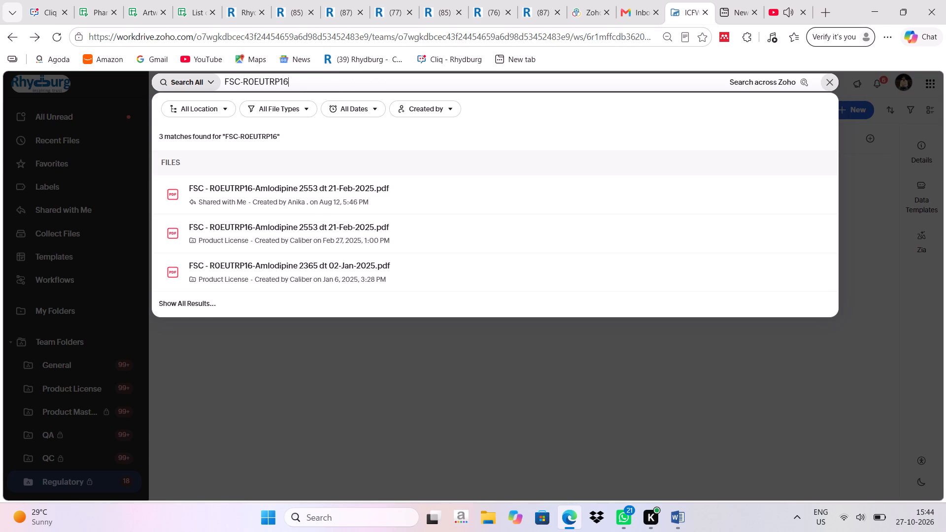
key(BackSpace)
key(BackSpace)
key(BackSpace)
key(BackSpace)
key(BackSpace)
key(BackSpace)
key(BackSpace)
key(BackSpace)
key(BackSpace)
key(BackSpace)
key(BackSpace)
key(BackSpace)
key(BackSpace)
key(BackSpace)
key(BackSpace)
key(BackSpace)
key(BackSpace)
key(BackSpace)
key(BackSpace)
key(BackSpace)
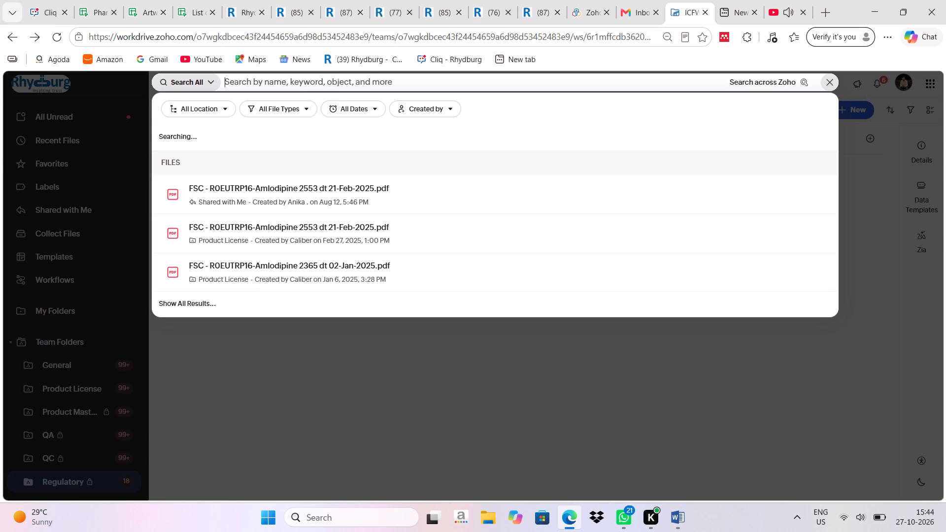
Switch to the Zoho Creator dashboard with the Project Workflow Stage chart and reload it.
click(246, 9)
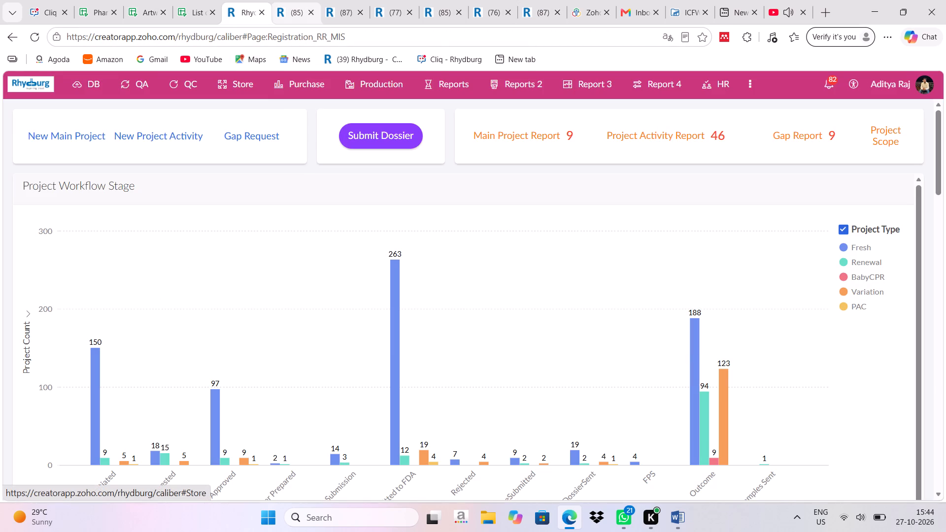
click(36, 39)
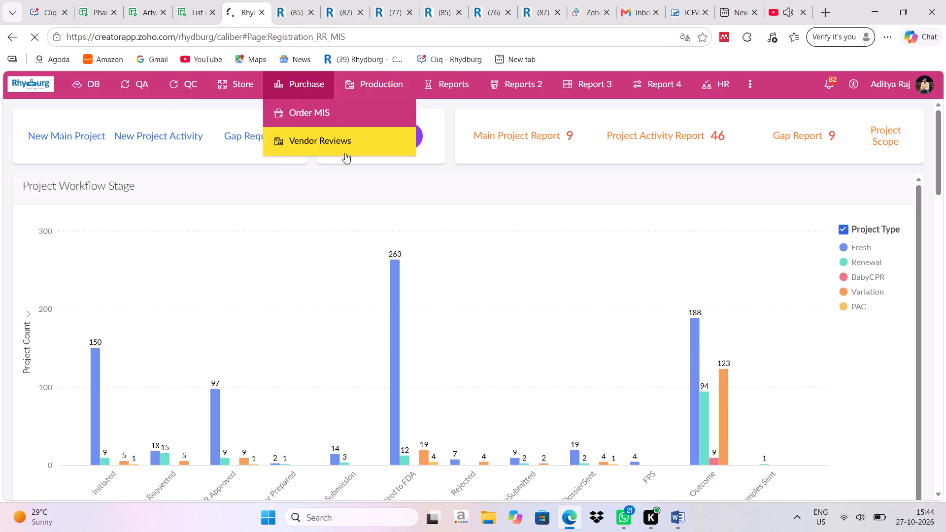
In the open Gap Analysis form for R0EUTRP16, add "Updated SMF (Not available)" as a new last line of the Feedback.
click(287, 9)
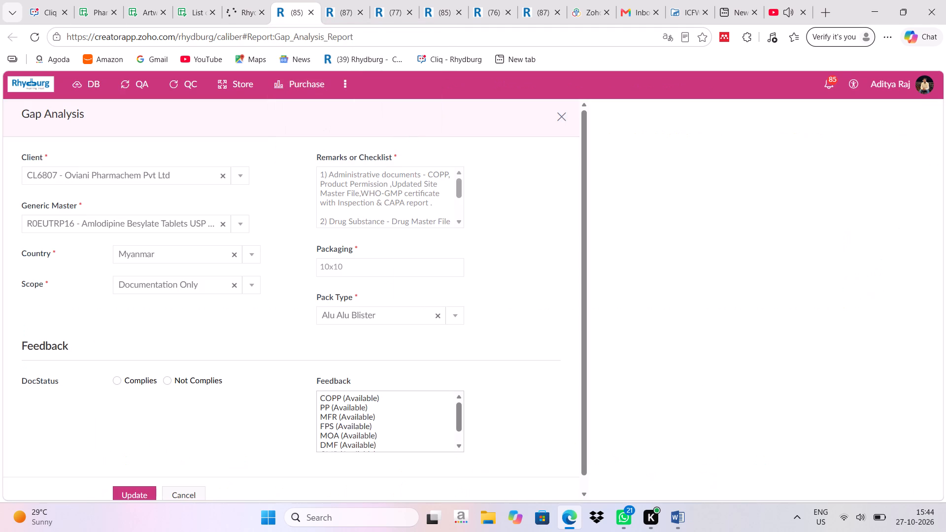
scroll(400, 436, down, 4)
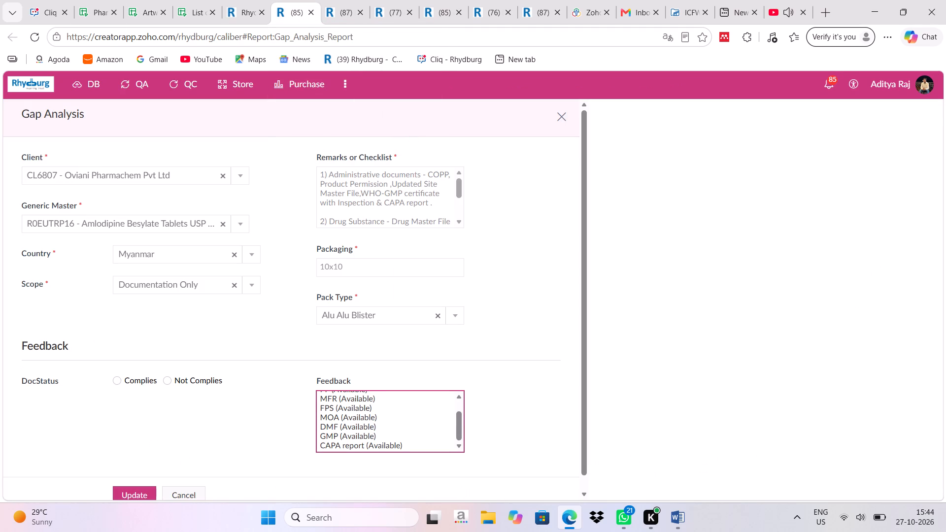
scroll(382, 403, up, 4)
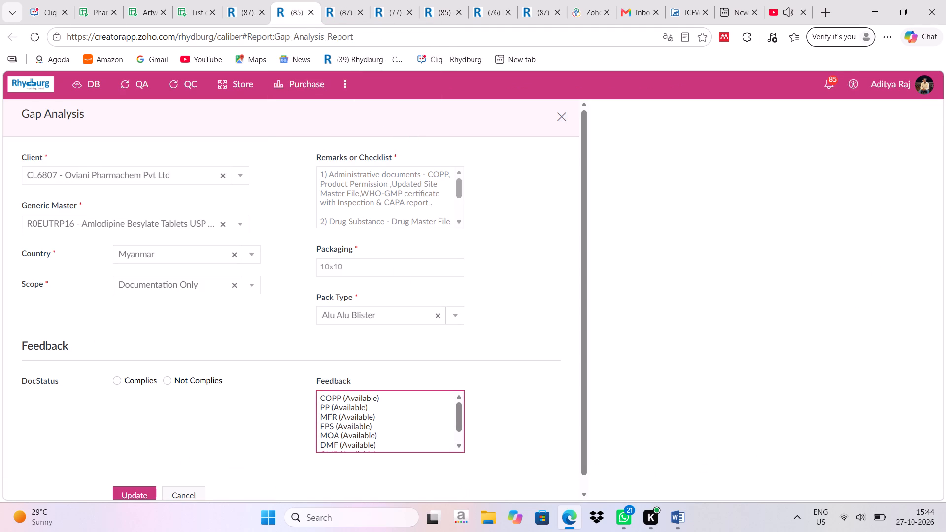
scroll(421, 426, down, 4)
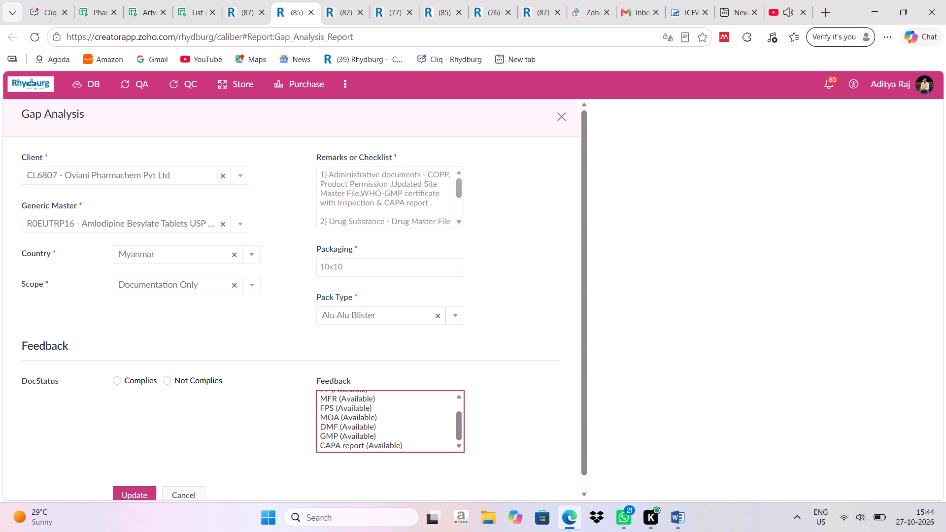
click(402, 444)
key(Return)
text(Updated SMF ()
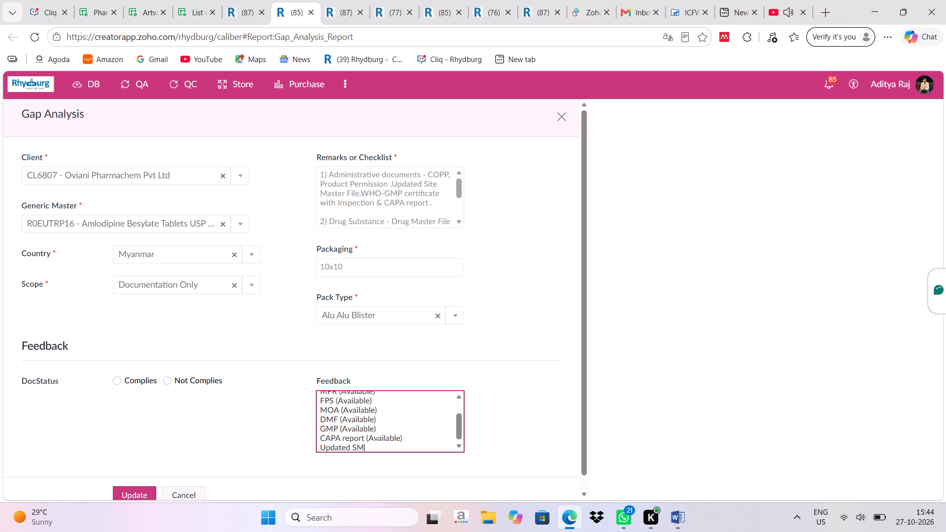
key(shift+f)
key(BackSpace)
key(BackSpace)
key(BackSpace)
key(space)
text(()
text(Not available)
key(shift+parenright)
Set the DocStatus of the R0EUTRP16 Gap Analysis record to Not Complies and update the record.
scroll(376, 438, up, 3)
scroll(178, 443, down, 5)
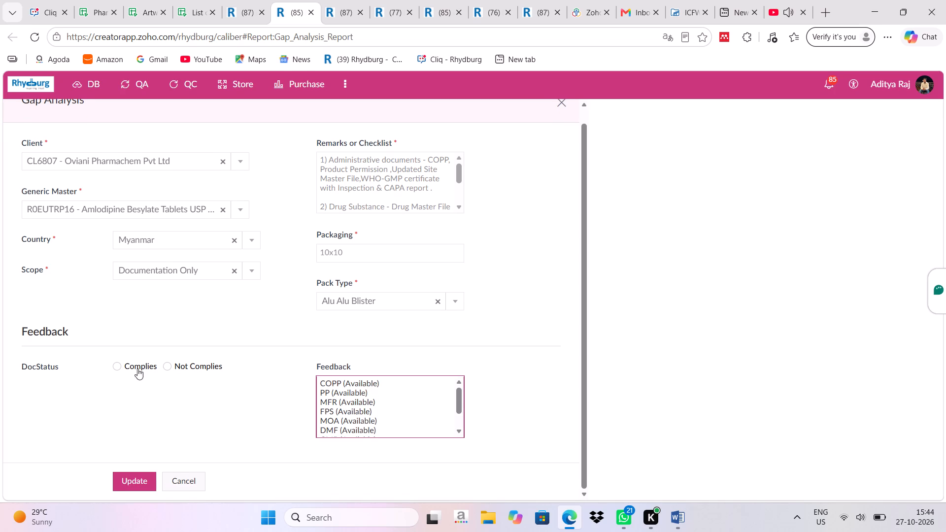
click(165, 364)
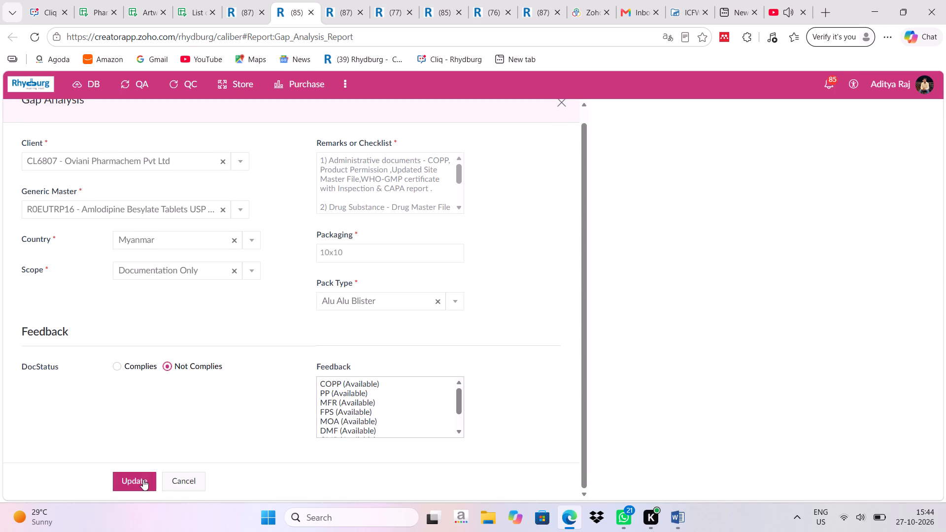
click(143, 479)
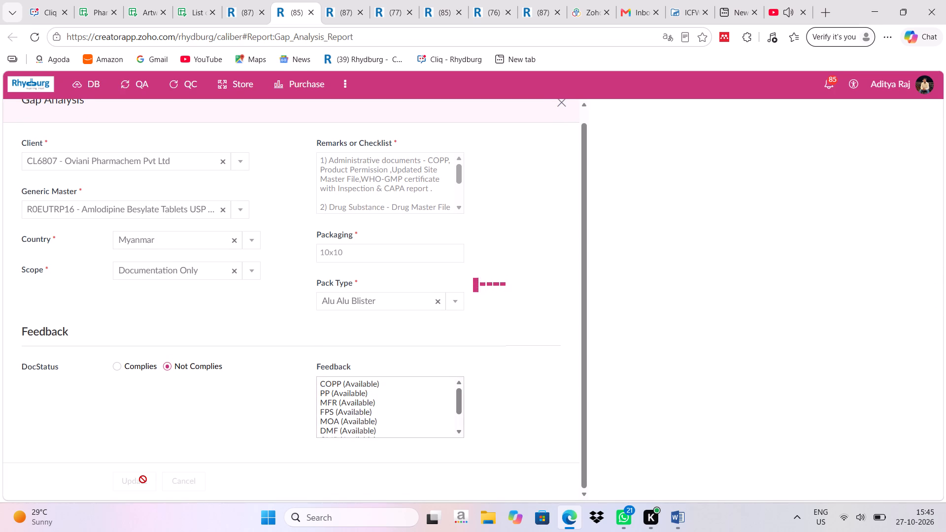
Switch to the Project Workflow Stage dashboard, reload it, and open the Gap Report, dismissing the translation offers.
click(242, 10)
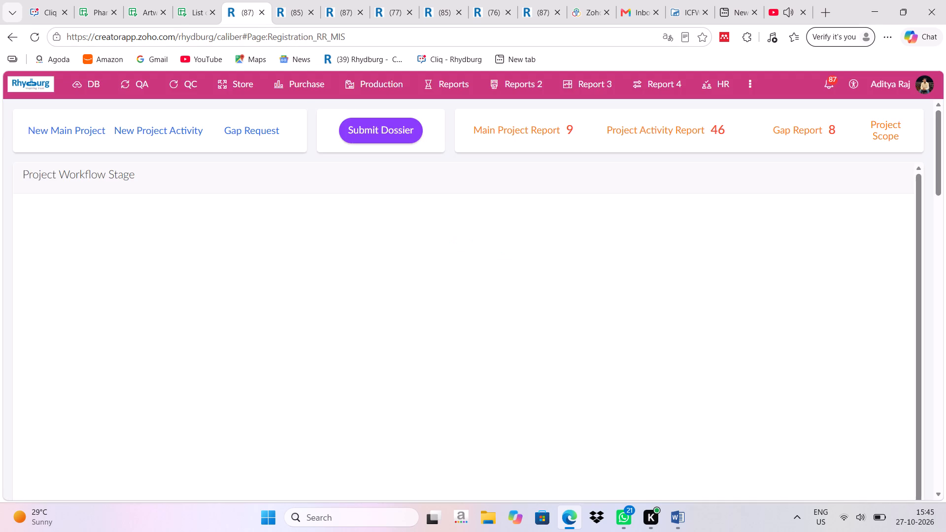
click(31, 34)
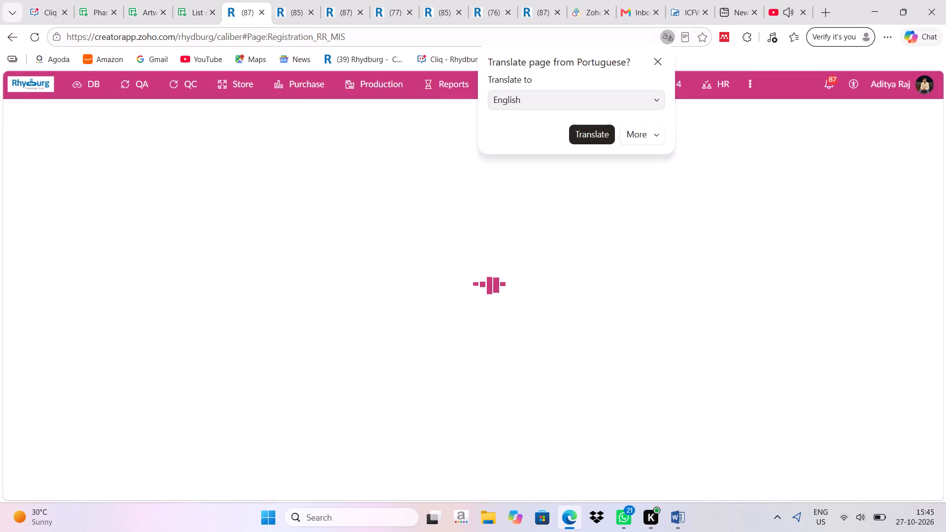
click(657, 61)
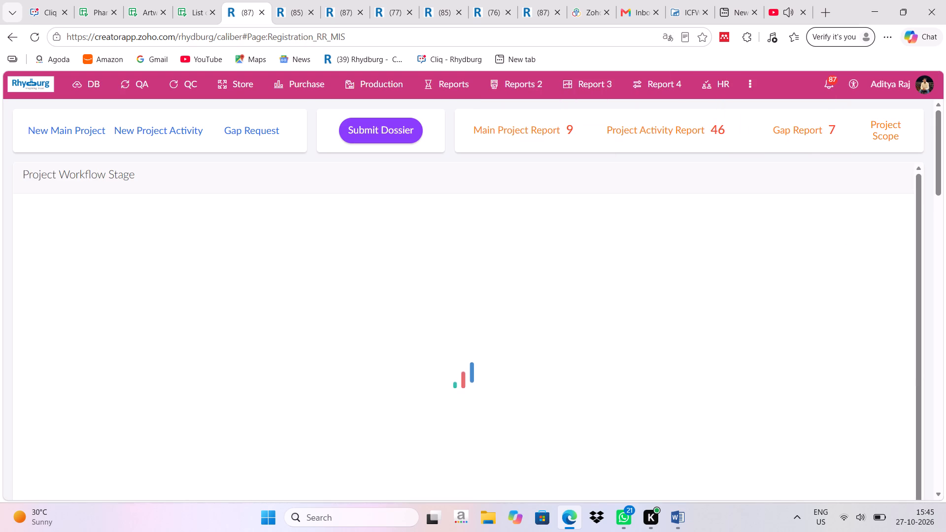
click(786, 129)
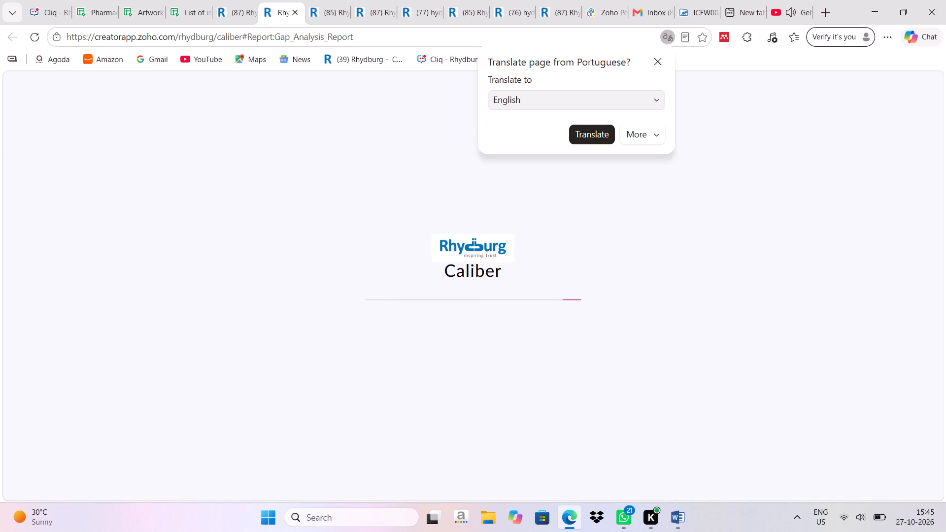
click(657, 57)
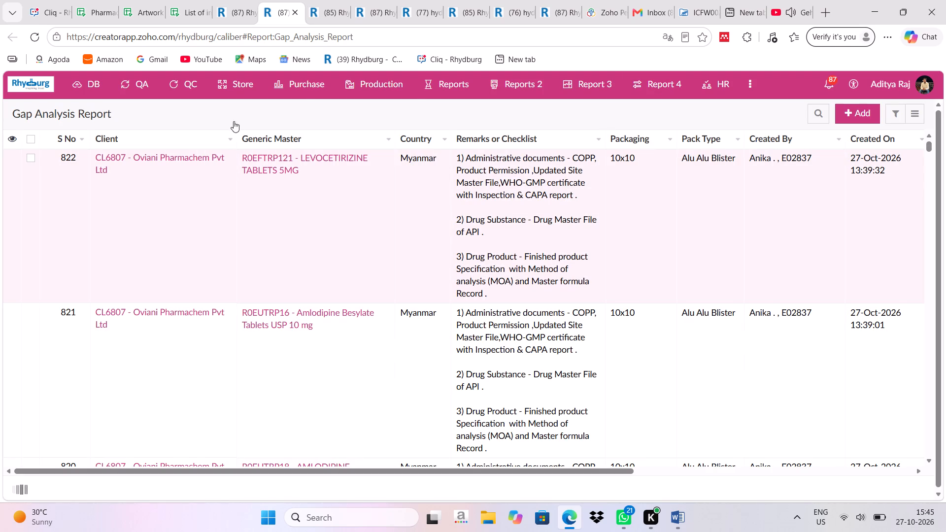
Switch to Cliq and reply to the colleague's "no" with "Sir aap fiir btaa dejyeaa usme kya update krna hai maine dhundha mujhe yahi mila".
click(46, 8)
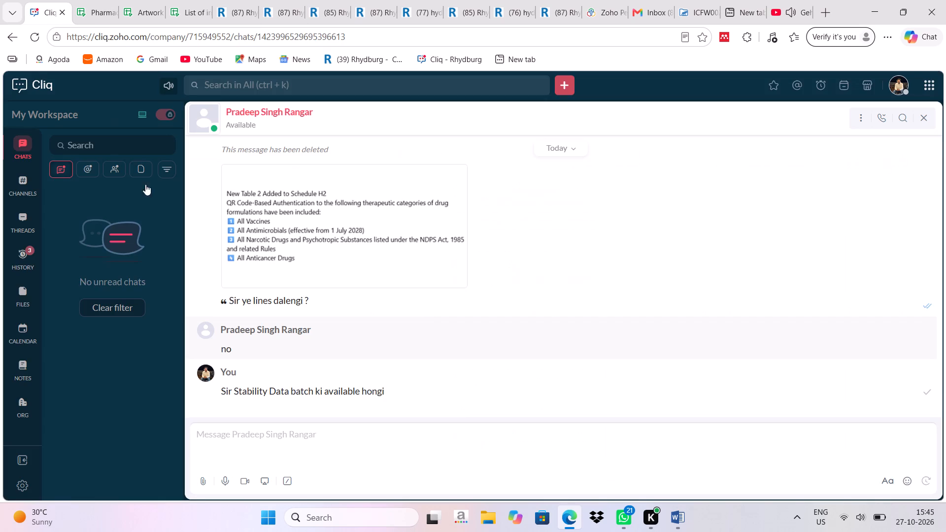
scroll(256, 300, down, 4)
scroll(256, 301, up, 3)
scroll(256, 301, down, 3)
click(905, 334)
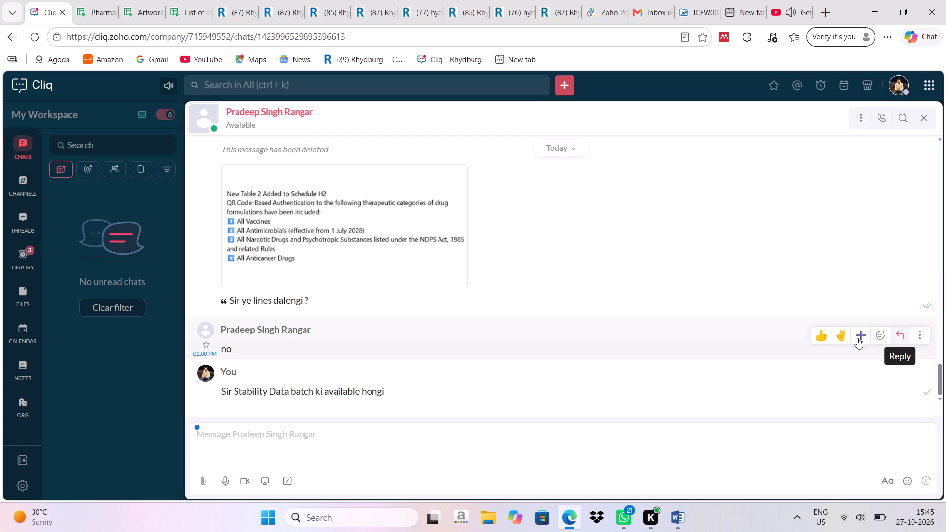
text(Sir aap fiir btaa dejyeaa usme)
key(space)
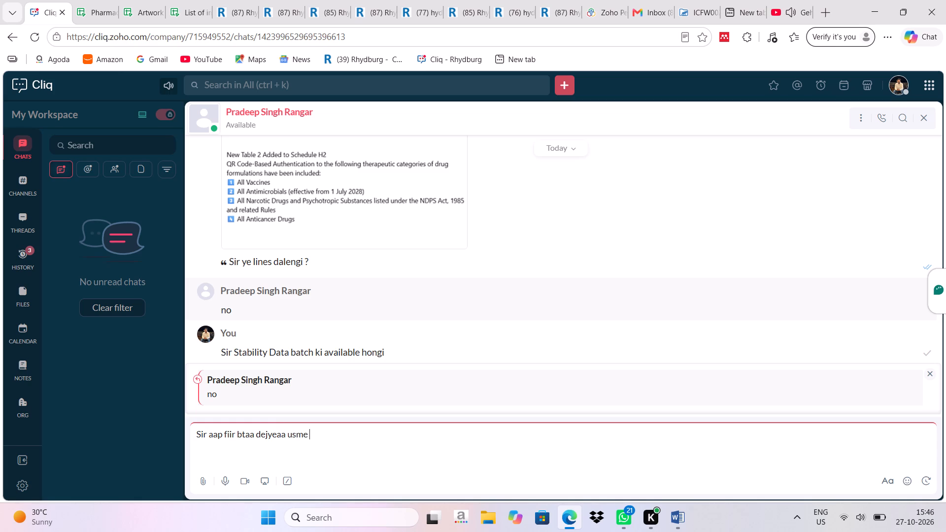
text(kya update krna hai k)
key(BackSpace)
text(yuki)
key(space)
key(BackSpace)
key(BackSpace)
key(BackSpace)
key(BackSpace)
key(BackSpace)
key(BackSpace)
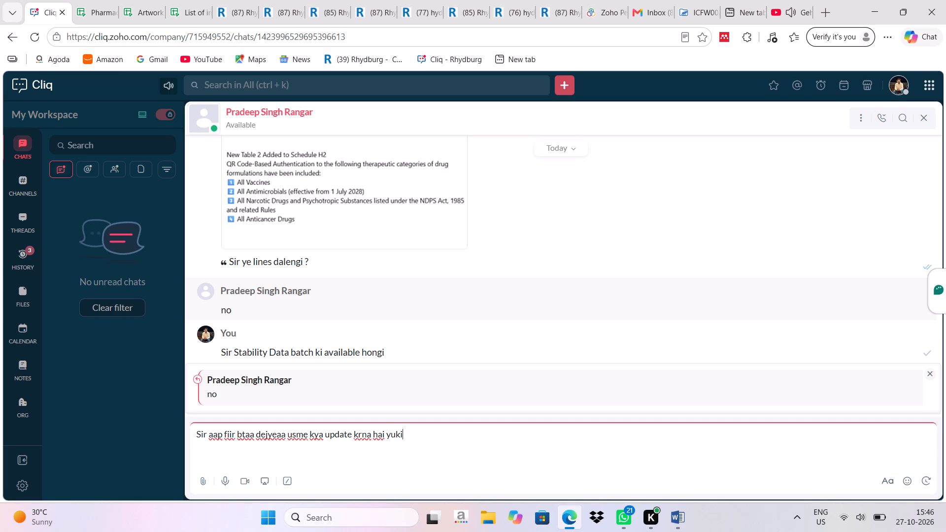
key(space)
text(maine dhub)
key(BackSpace)
text(ndha mujhe yahi ,)
key(BackSpace)
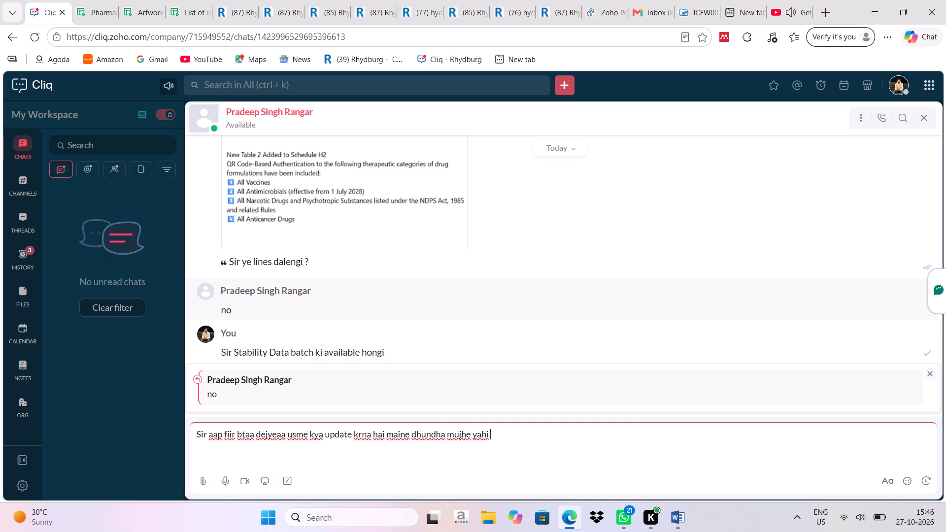
text(mila)
key(Return)
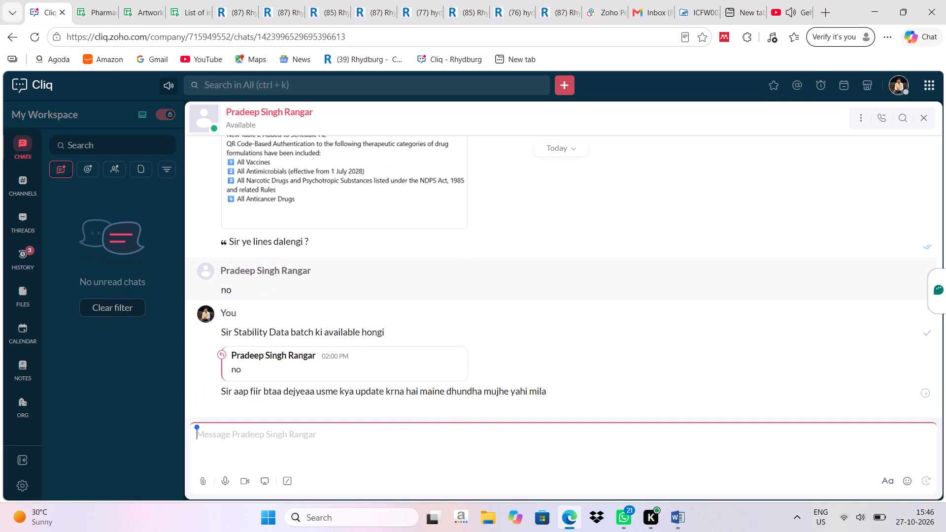
Open another colleague's chat through the Cliq search, alongside the current conversation.
click(232, 78)
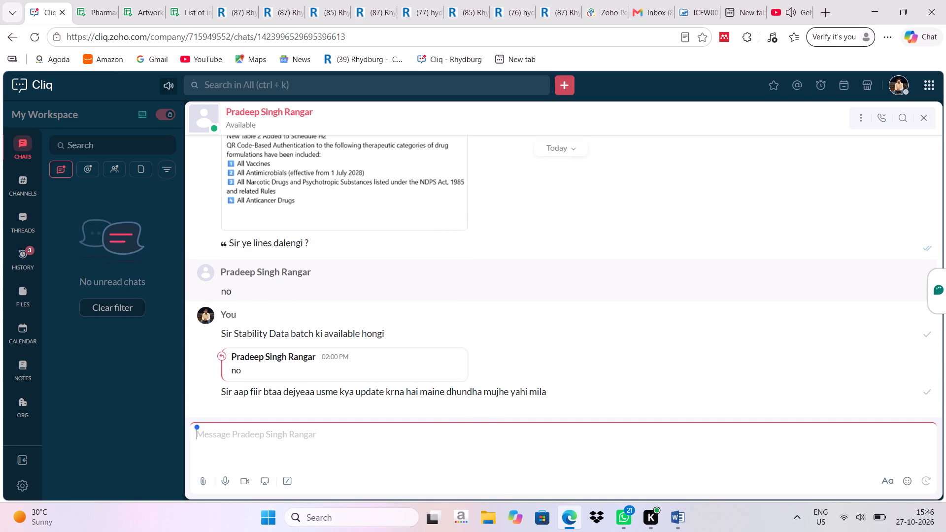
click(313, 268)
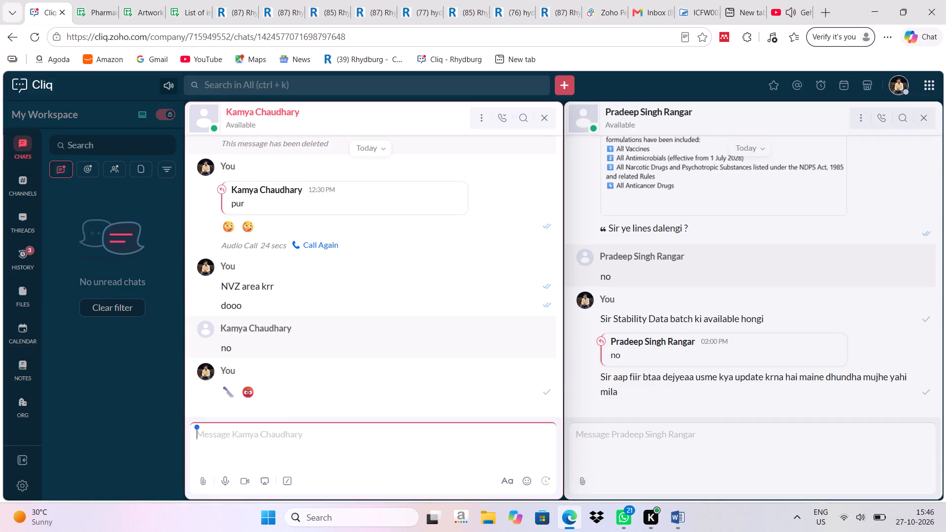
Return to the Gap Analysis Report and examine the Feedback, Status and review details of the newest records.
click(367, 7)
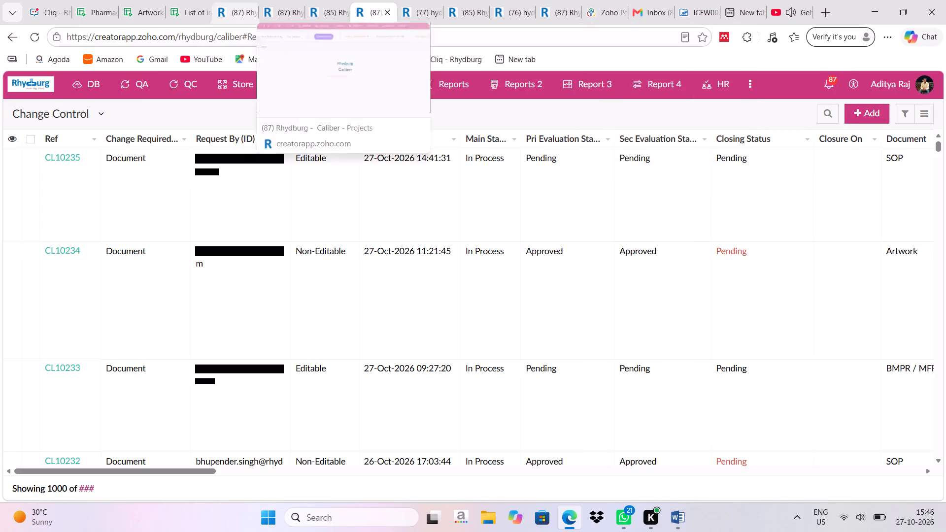
click(238, 12)
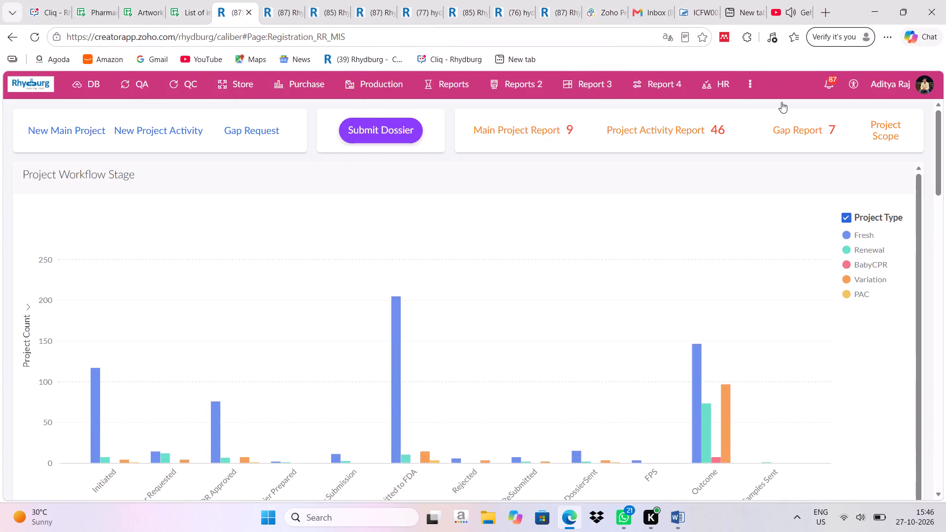
click(290, 9)
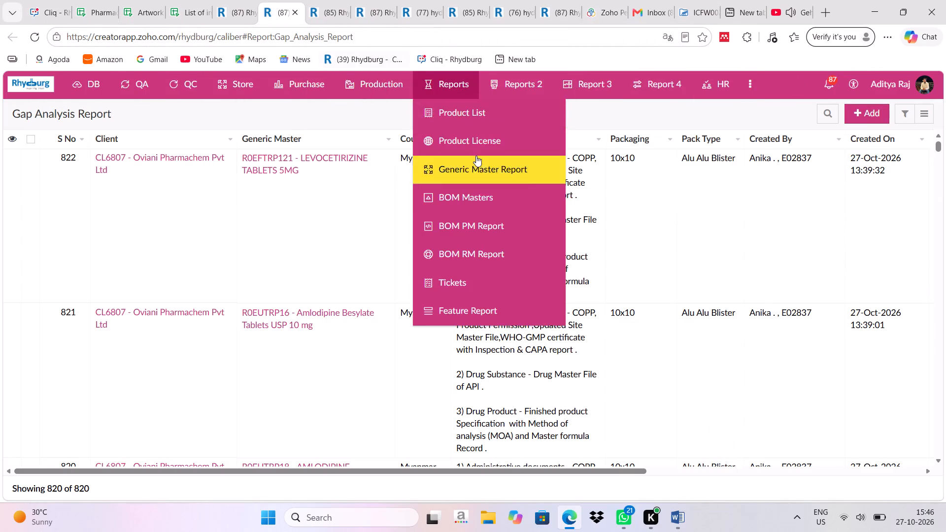
scroll(651, 310, left, 1)
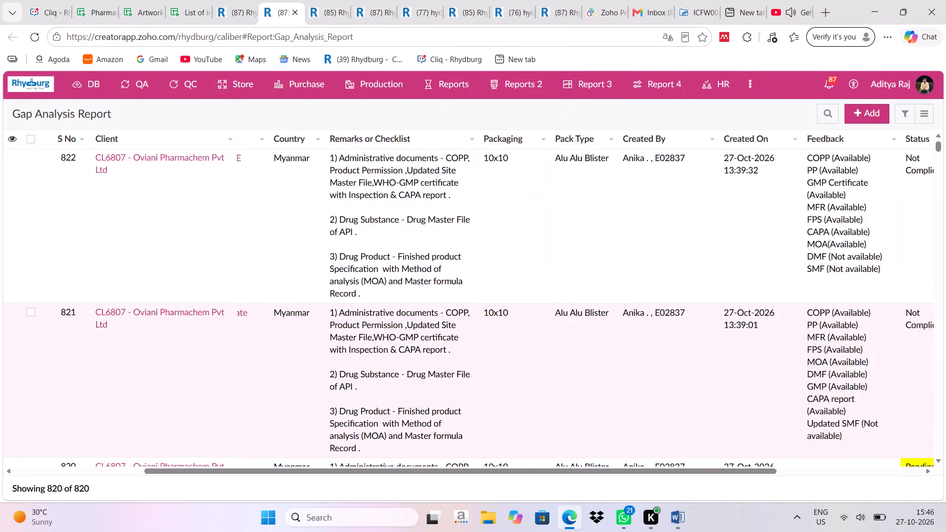
scroll(651, 310, left, 3)
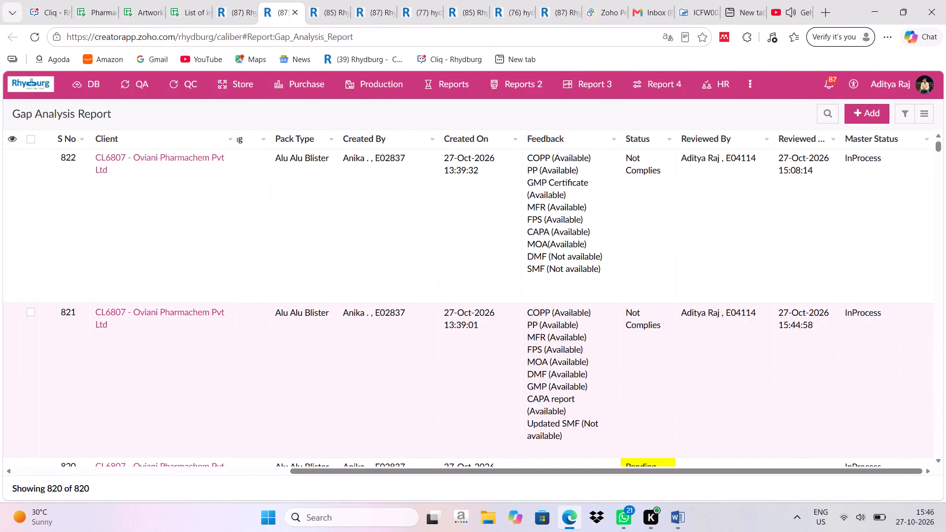
scroll(608, 358, down, 5)
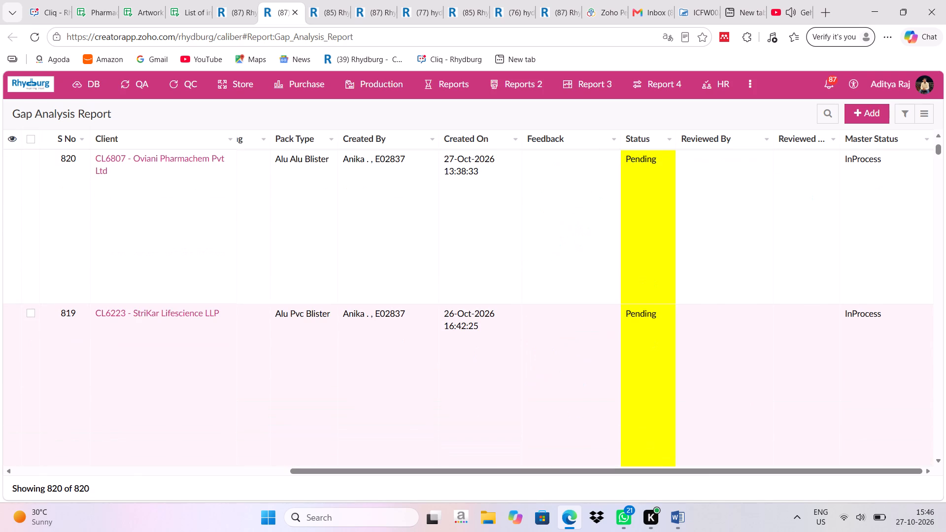
scroll(607, 363, right, 1)
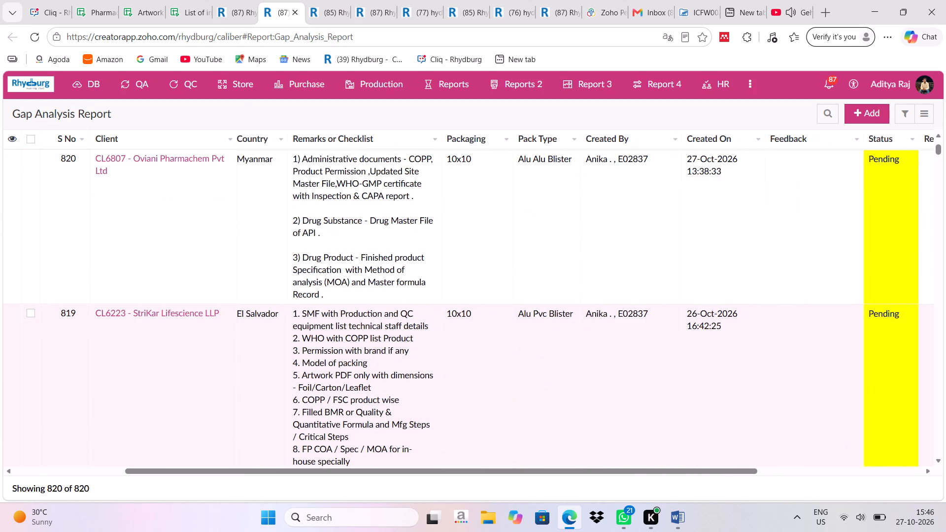
scroll(607, 363, right, 1)
scroll(607, 363, up, 2)
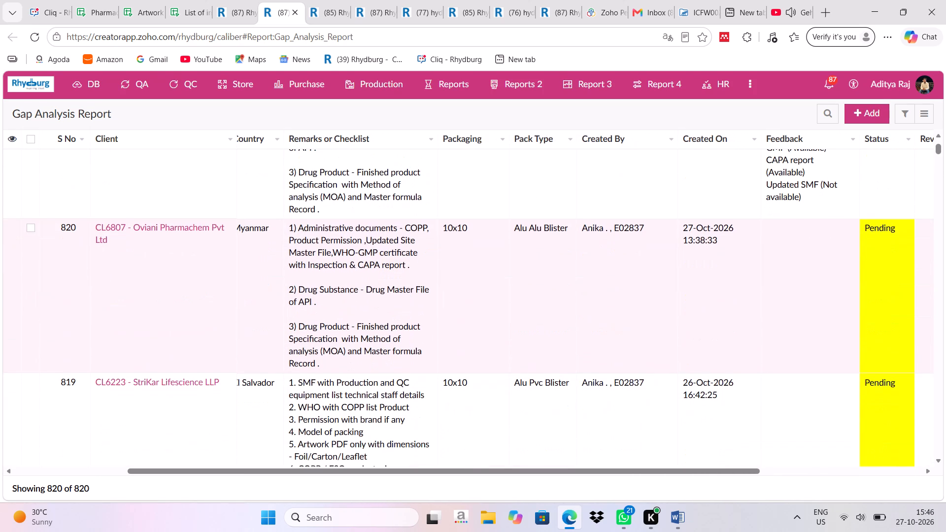
scroll(607, 363, up, 1)
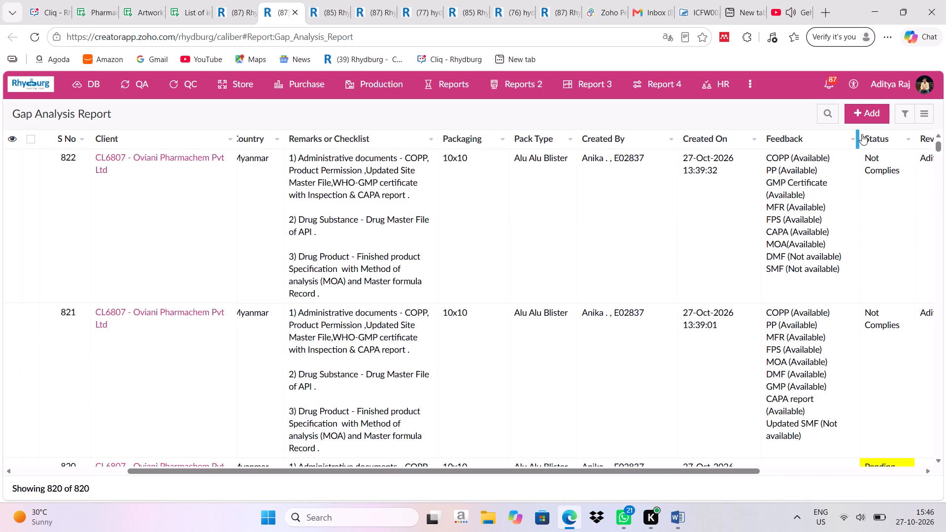
Filter the Gap Analysis Report to records whose Status contains "Pending".
click(880, 137)
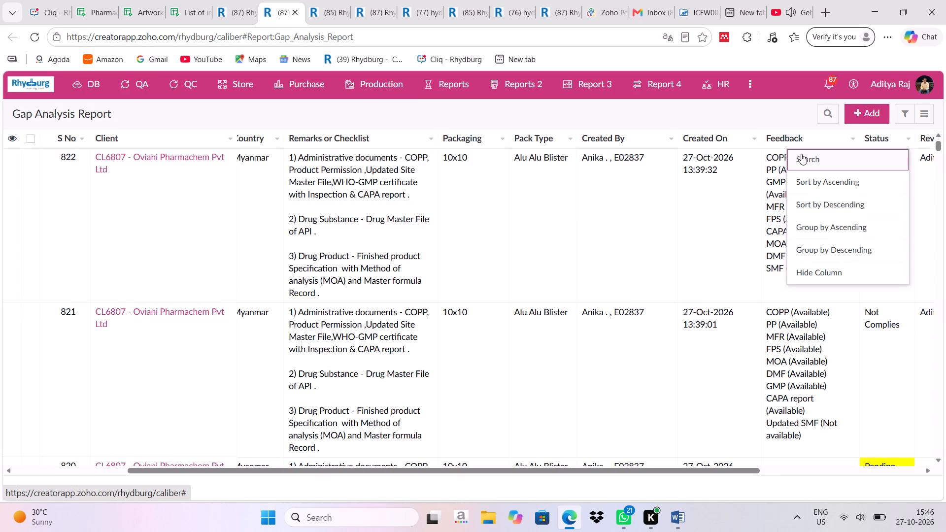
click(802, 154)
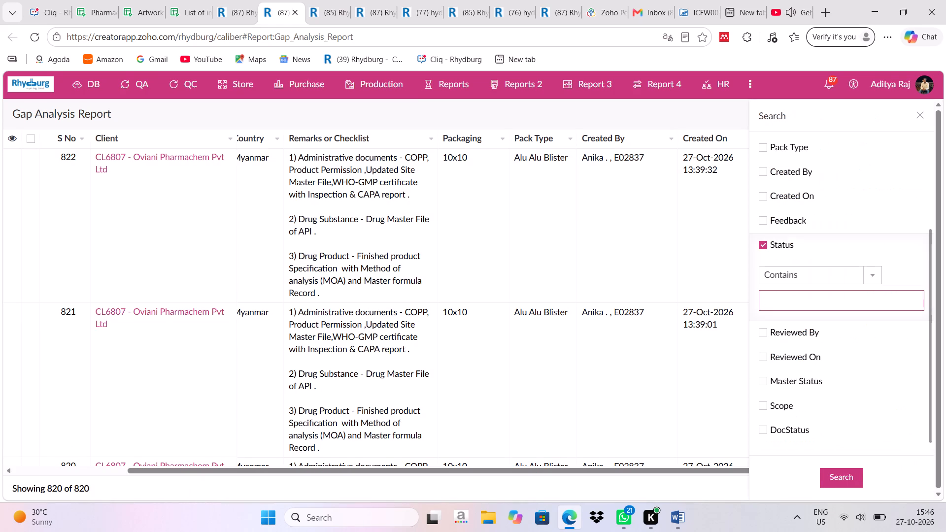
text(Pending)
key(Return)
key(Return)
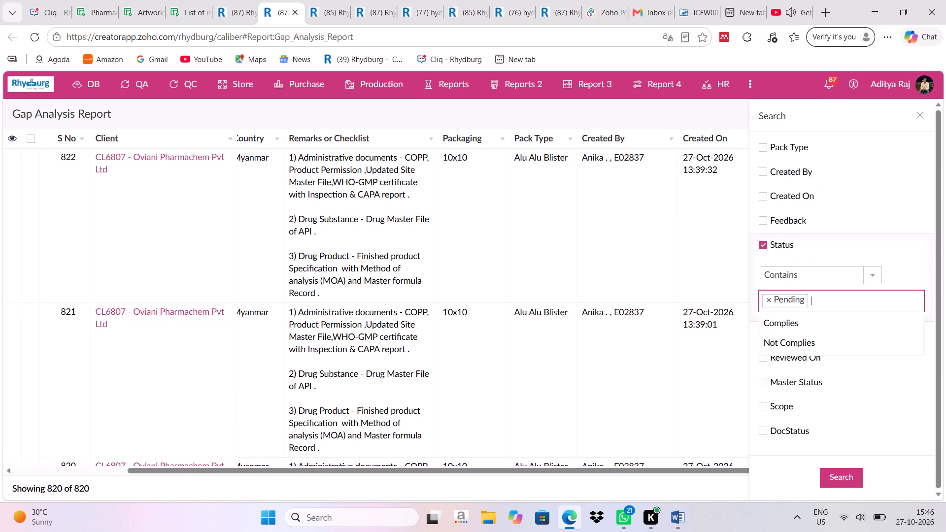
click(829, 473)
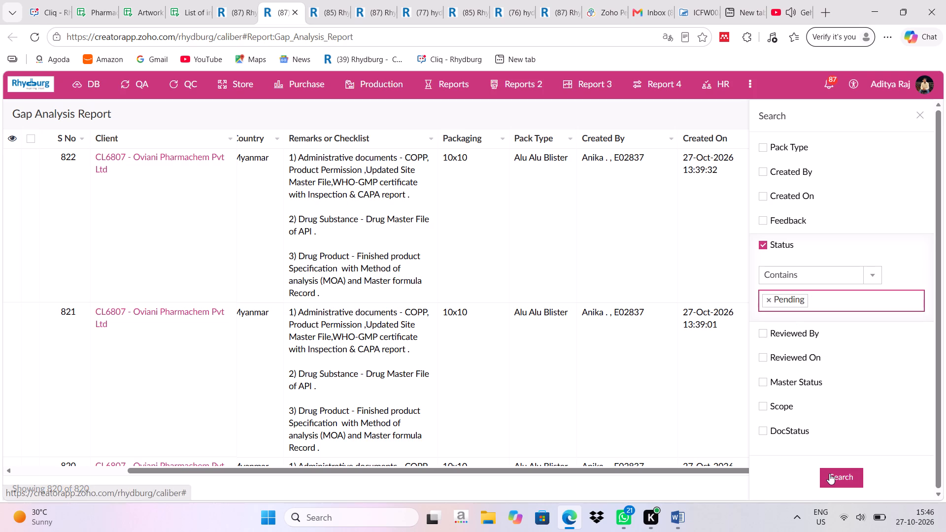
click(829, 473)
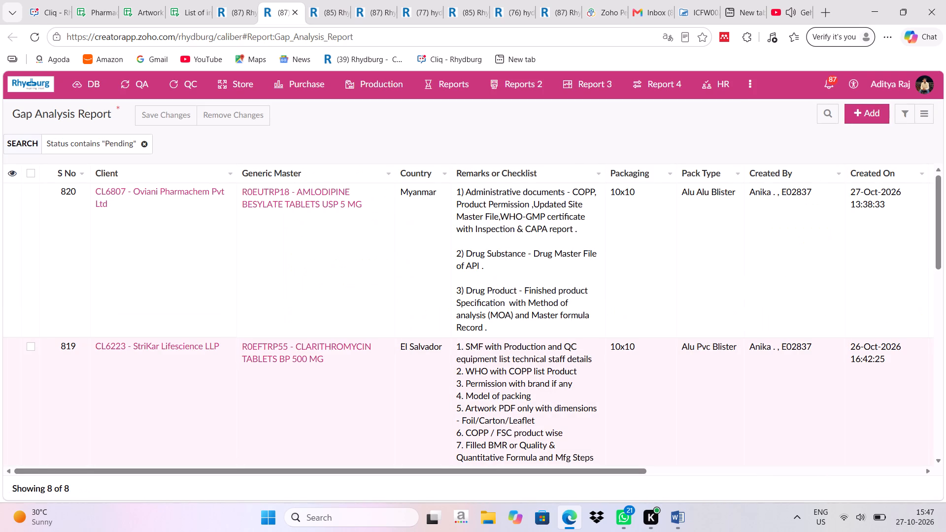
Examine the pending Gap Analysis records, including their products, countries, checklists and packaging details.
scroll(737, 387, right, 2)
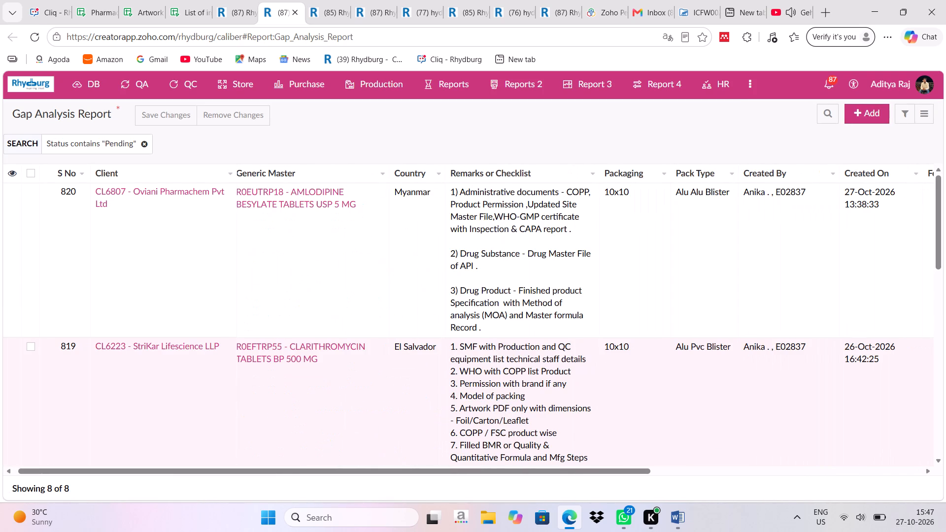
scroll(737, 387, right, 1)
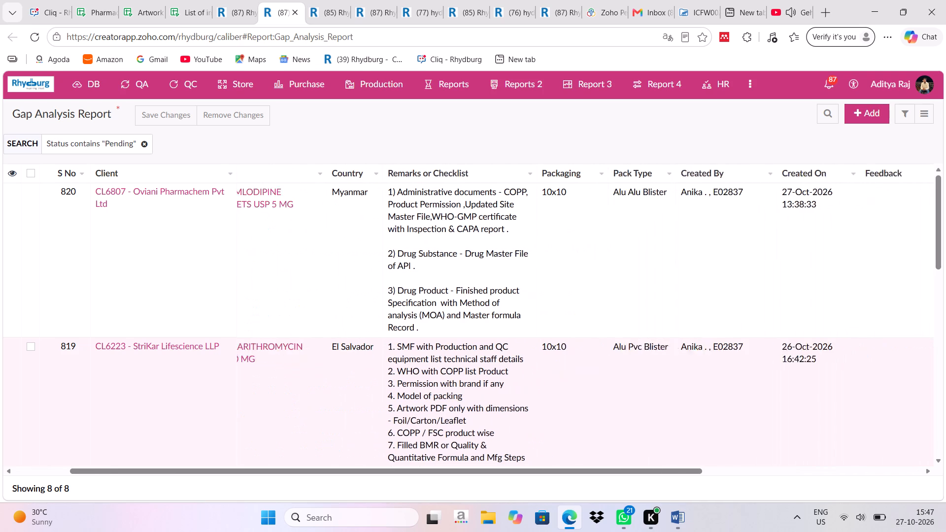
scroll(737, 387, right, 1)
scroll(737, 387, down, 1)
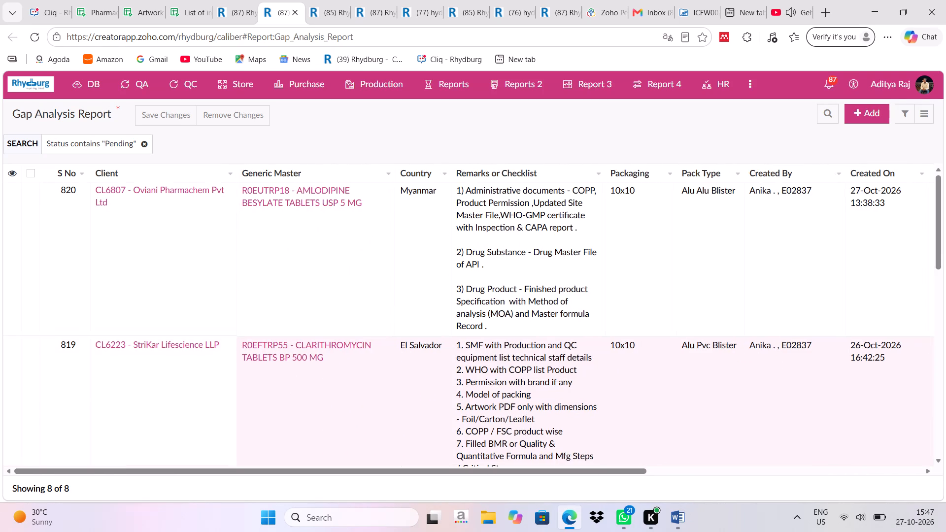
scroll(737, 387, down, 1)
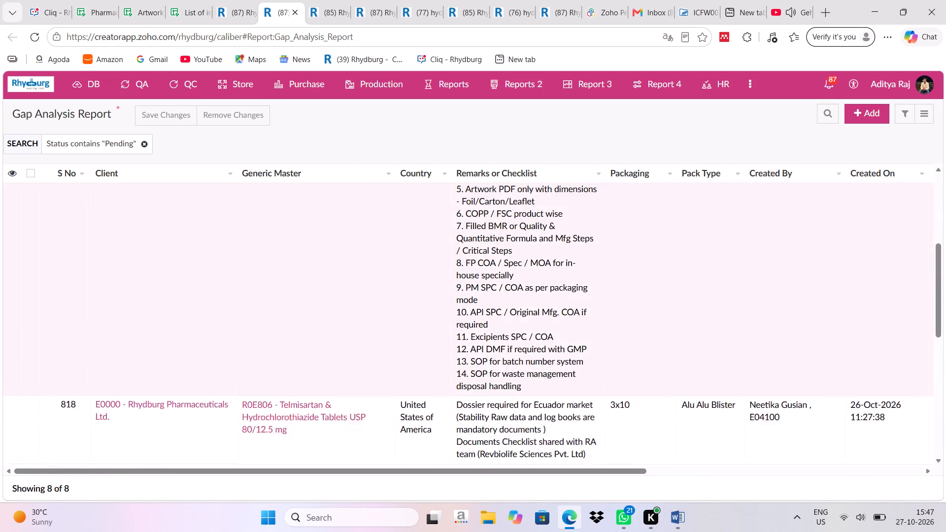
scroll(737, 387, down, 1)
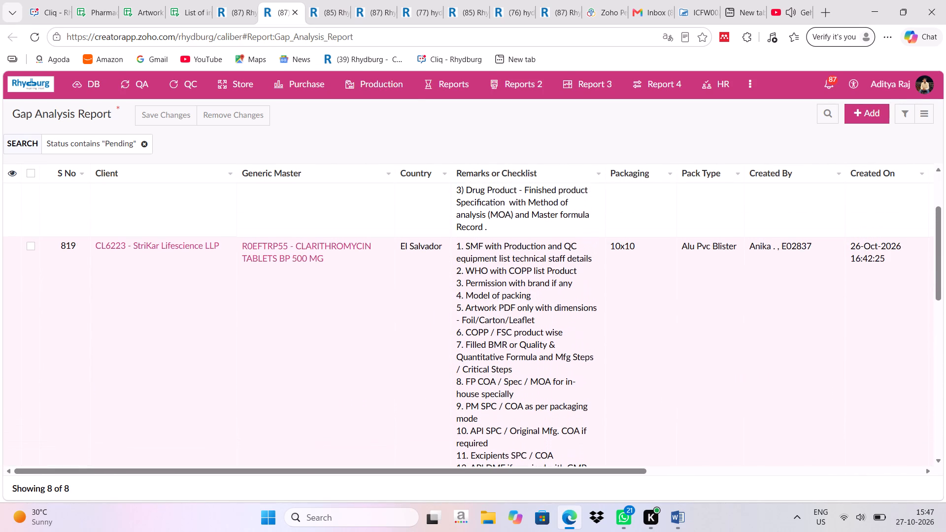
scroll(737, 387, down, 1)
scroll(737, 387, up, 1)
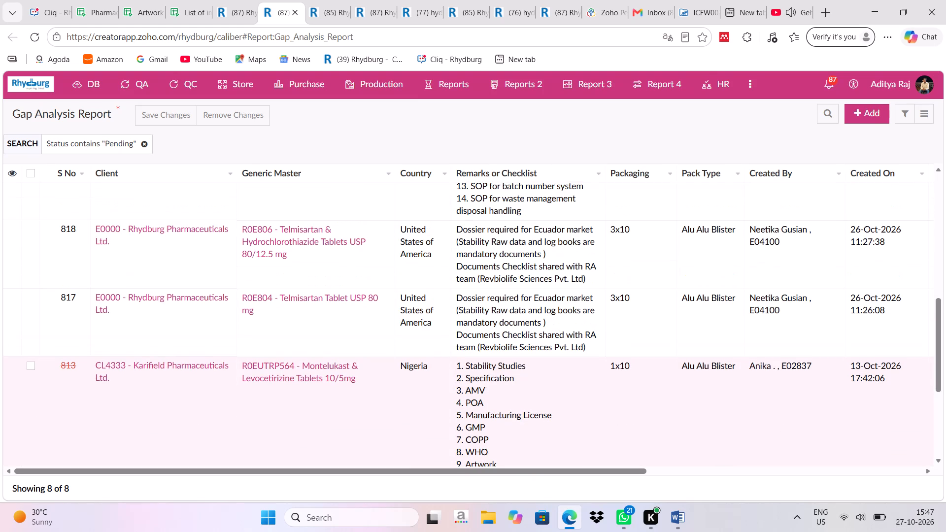
scroll(737, 387, up, 2)
scroll(737, 387, down, 1)
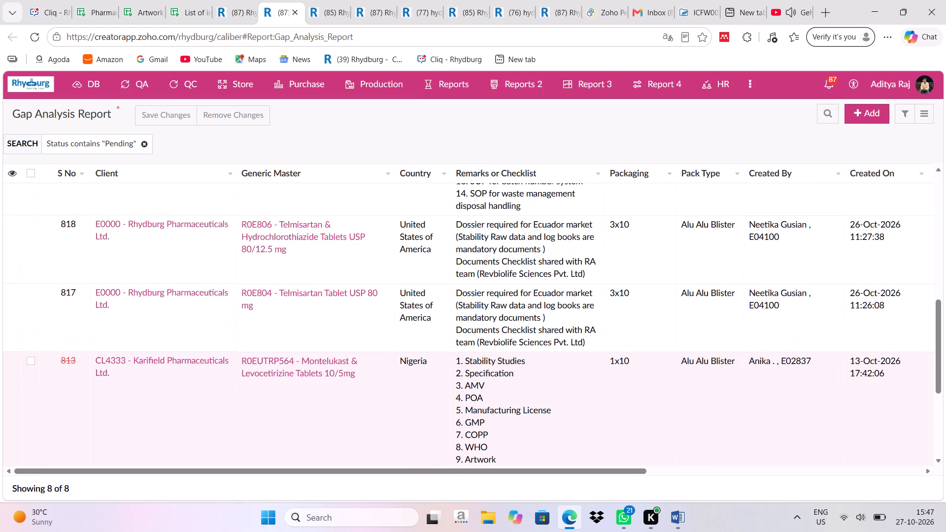
scroll(737, 387, down, 2)
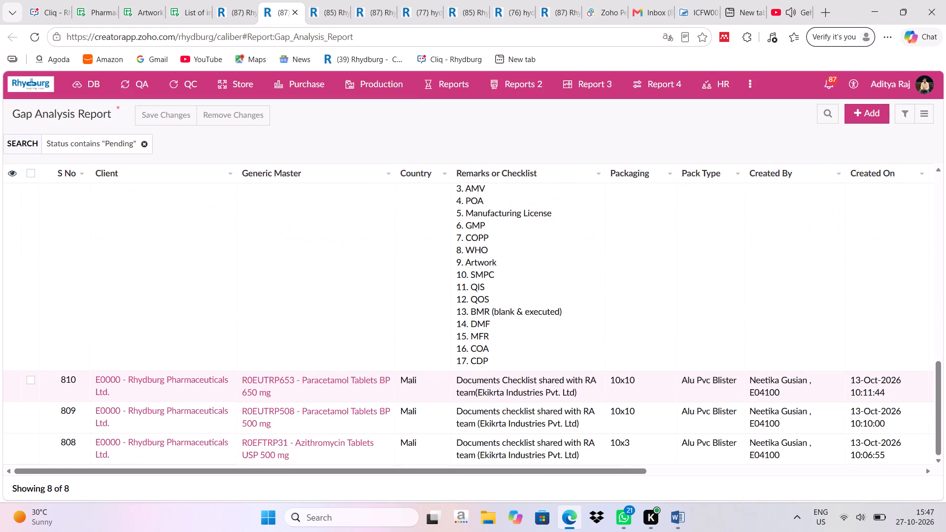
scroll(737, 387, down, 1)
scroll(737, 387, right, 1)
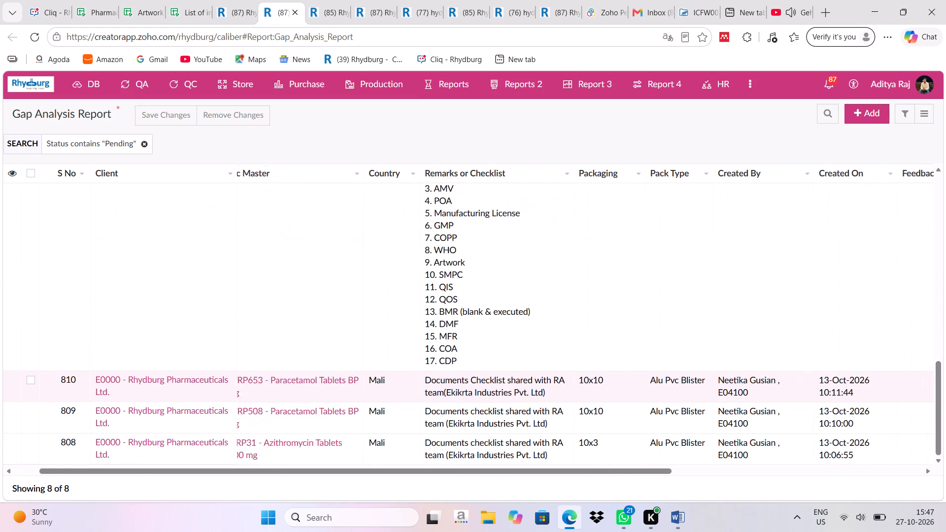
scroll(737, 387, right, 1)
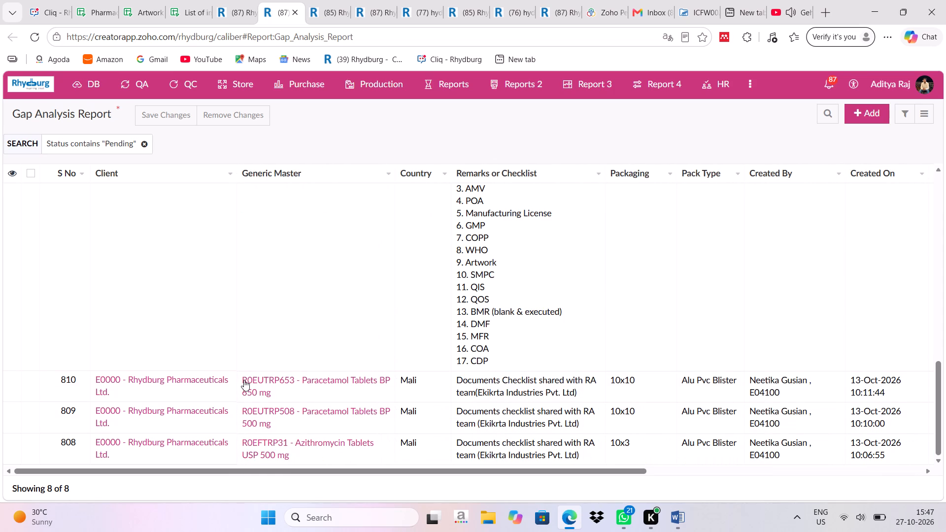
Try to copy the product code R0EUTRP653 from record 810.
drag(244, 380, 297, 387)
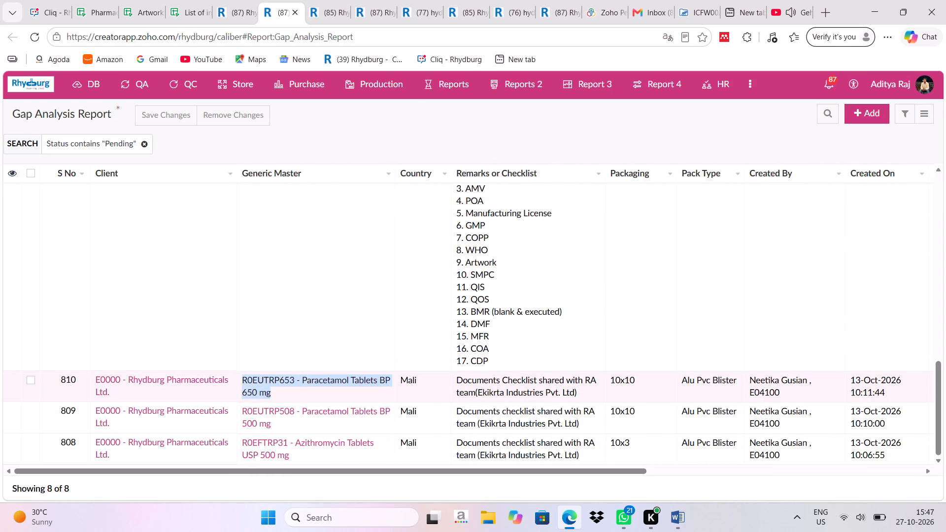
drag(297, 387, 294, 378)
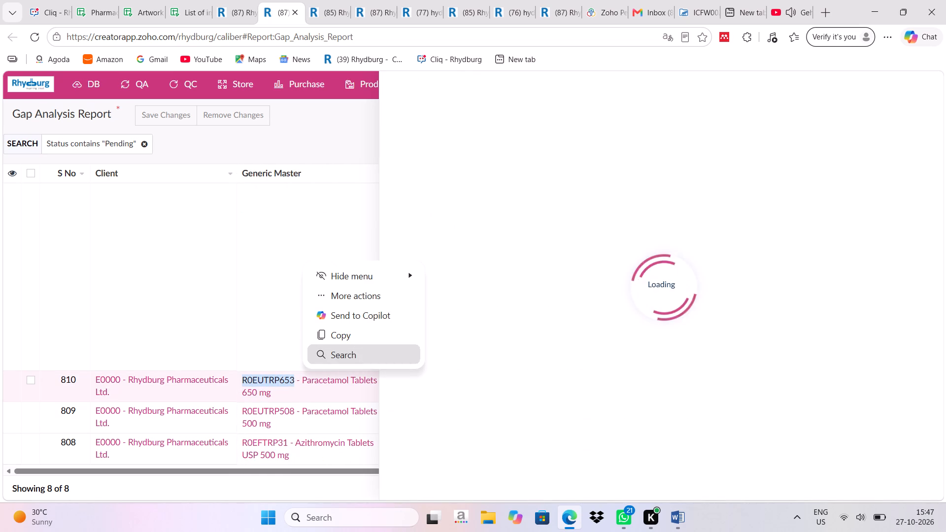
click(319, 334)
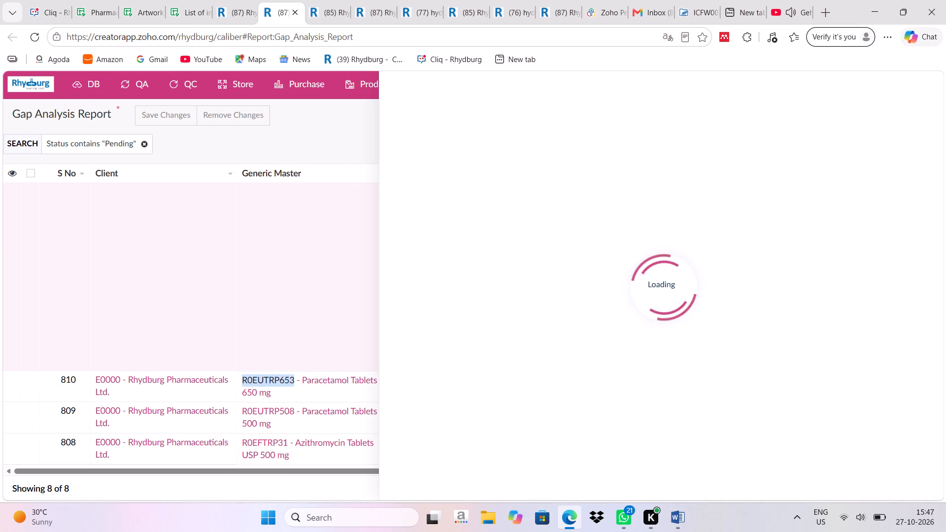
Switch to Cliq, search for "sales" and preview Document checklist.xlsx from the Sales & Reg Team conversation.
click(52, 7)
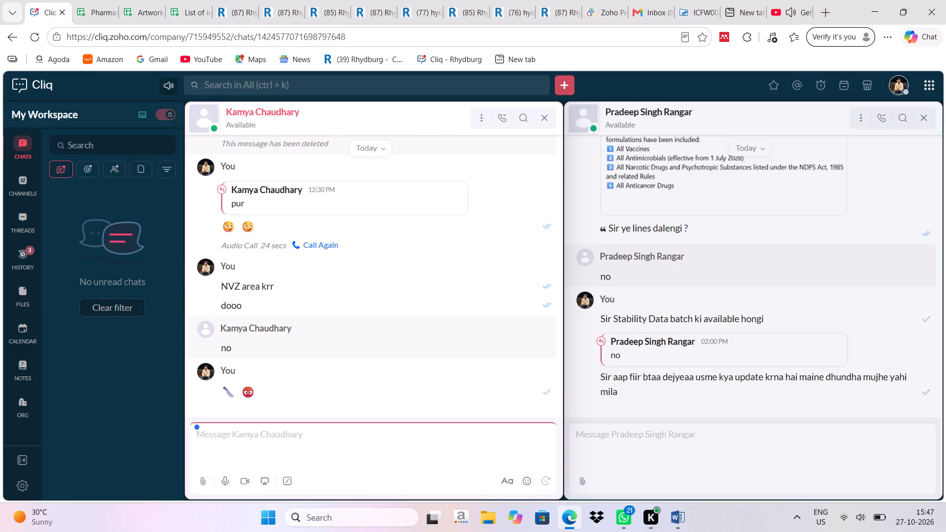
click(234, 84)
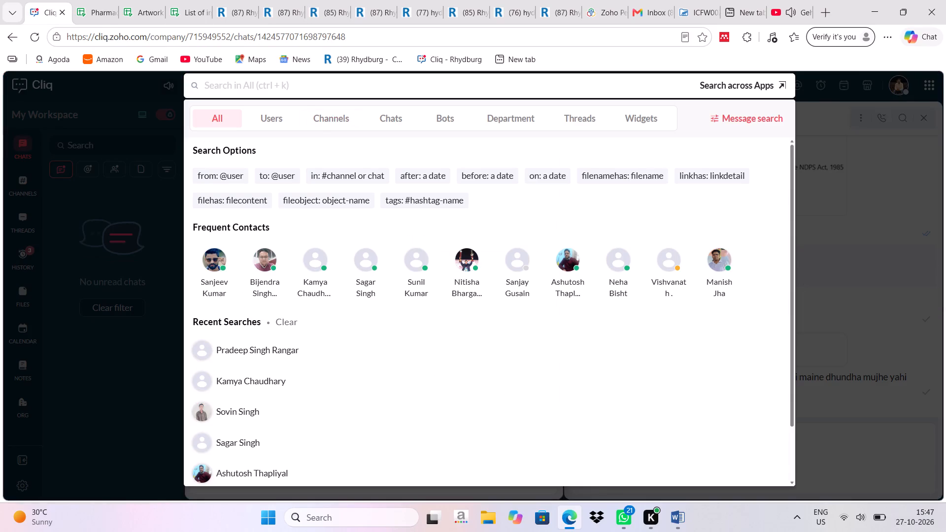
text(sales)
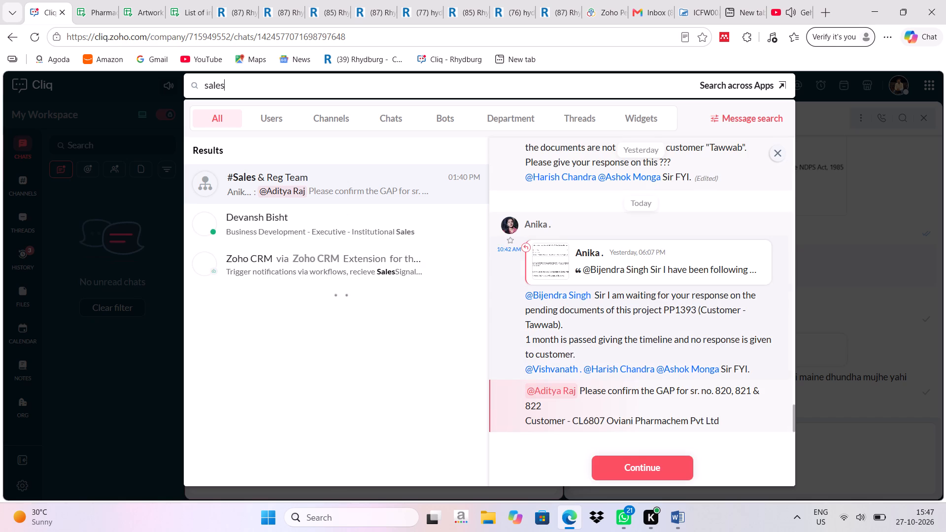
scroll(628, 273, up, 8)
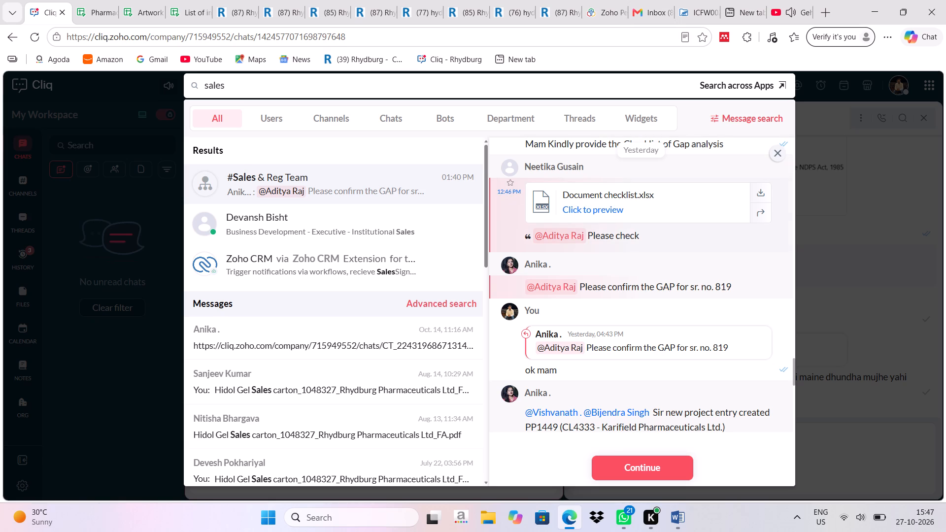
click(603, 209)
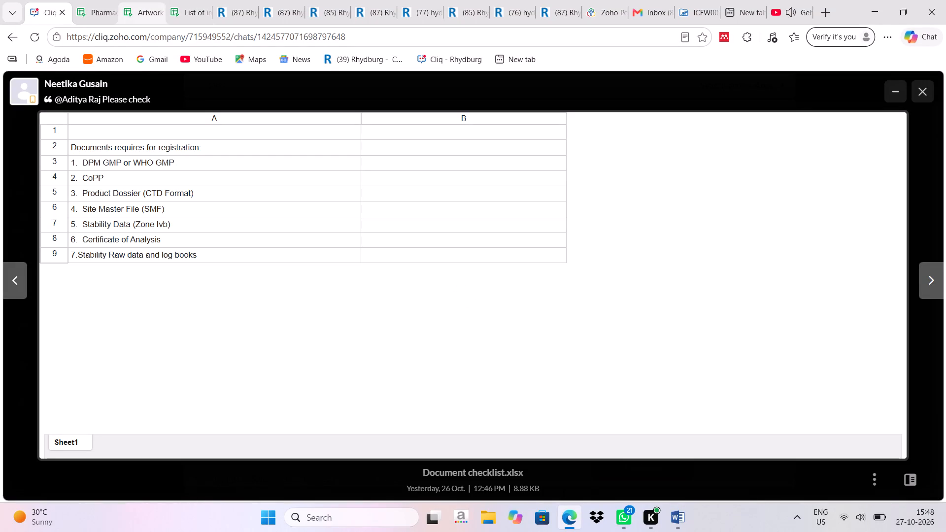
Return to the Gap Analysis Report, close the product details and copy the code R0EUTRP653 from record 810.
click(246, 3)
click(272, 10)
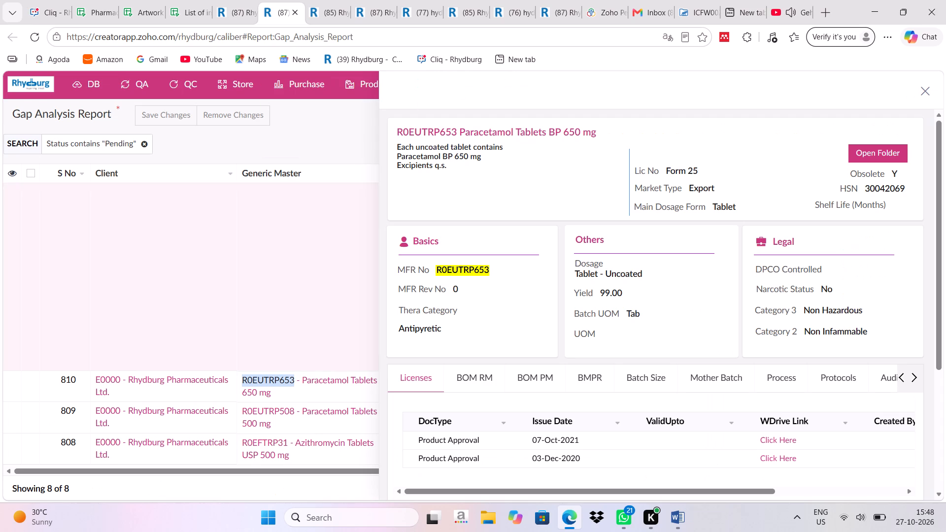
click(923, 86)
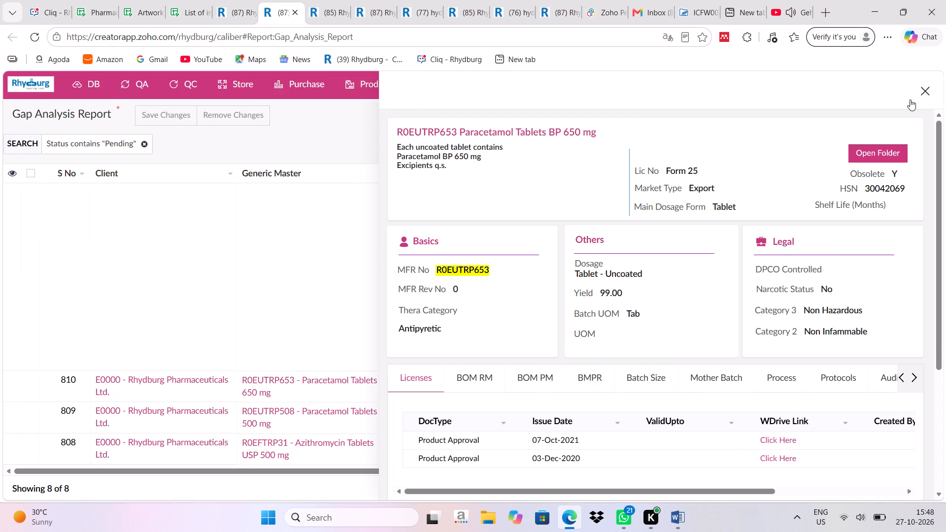
drag(239, 379, 289, 380)
drag(241, 379, 293, 382)
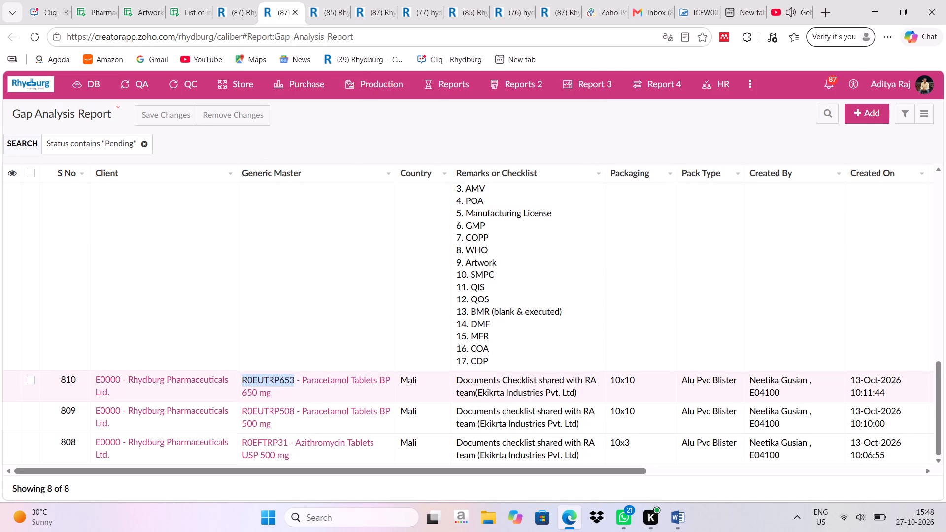
right_click(287, 380)
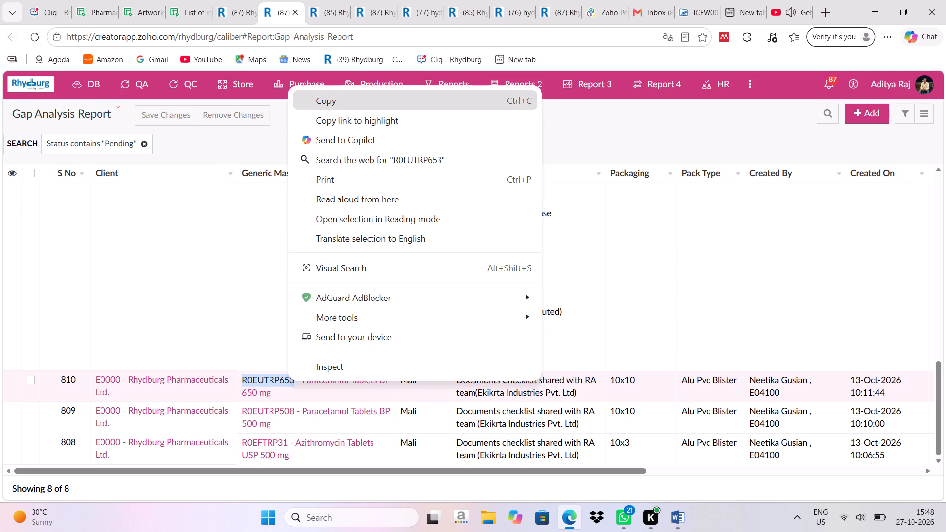
click(315, 106)
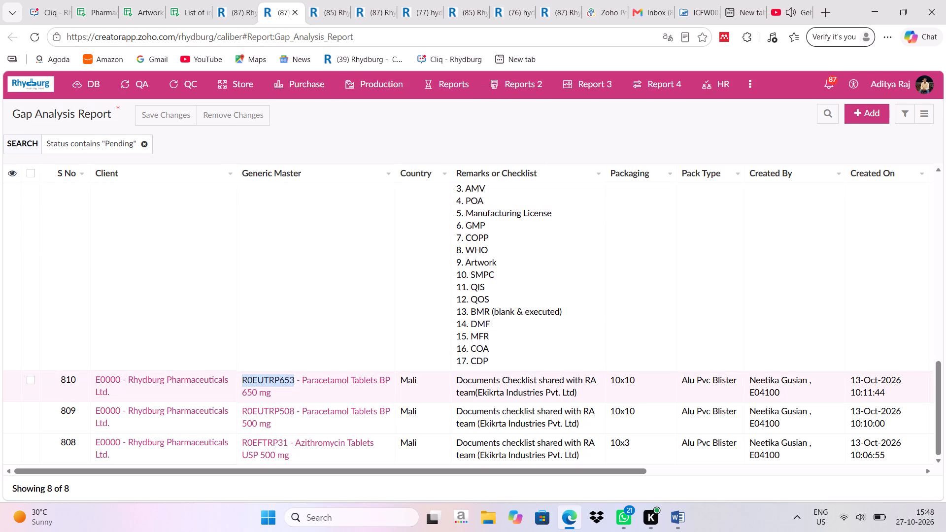
Close the spare new browser tab.
click(739, 10)
click(752, 12)
click(756, 11)
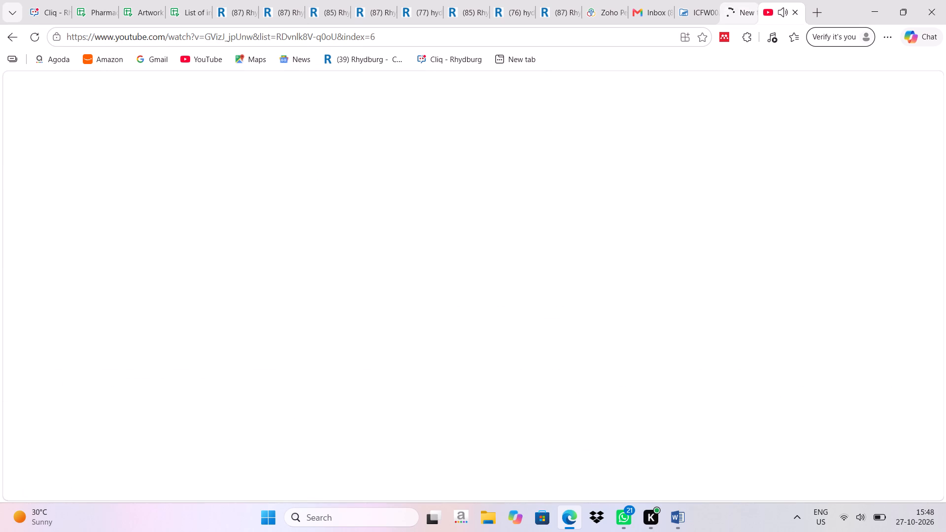
Switch to WorkDrive, search all files for the copied product code R0EUTRP653 and filter the results to PDF files.
click(698, 13)
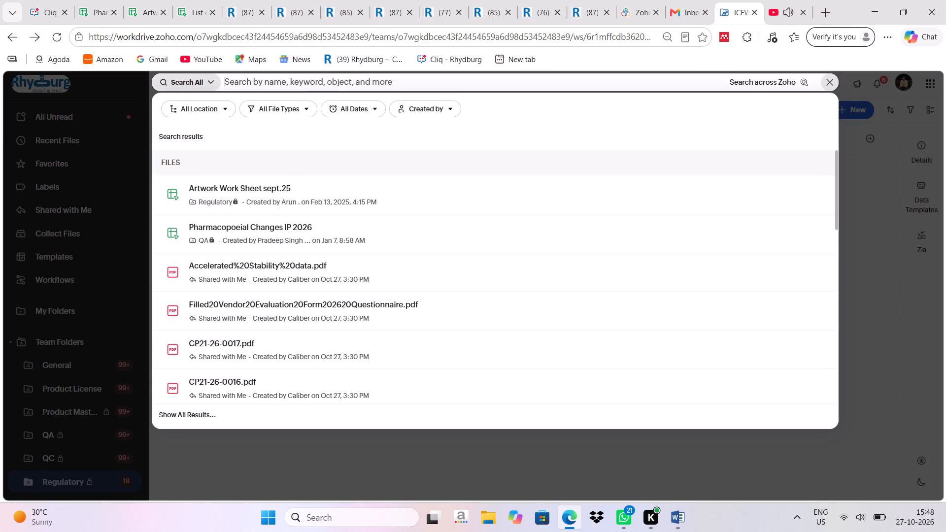
click(312, 83)
key(ctrl+v)
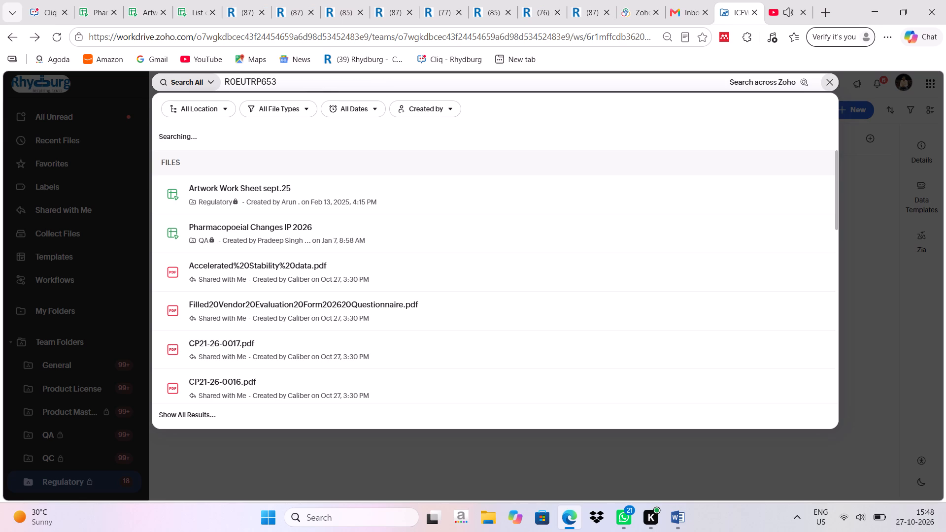
key(Return)
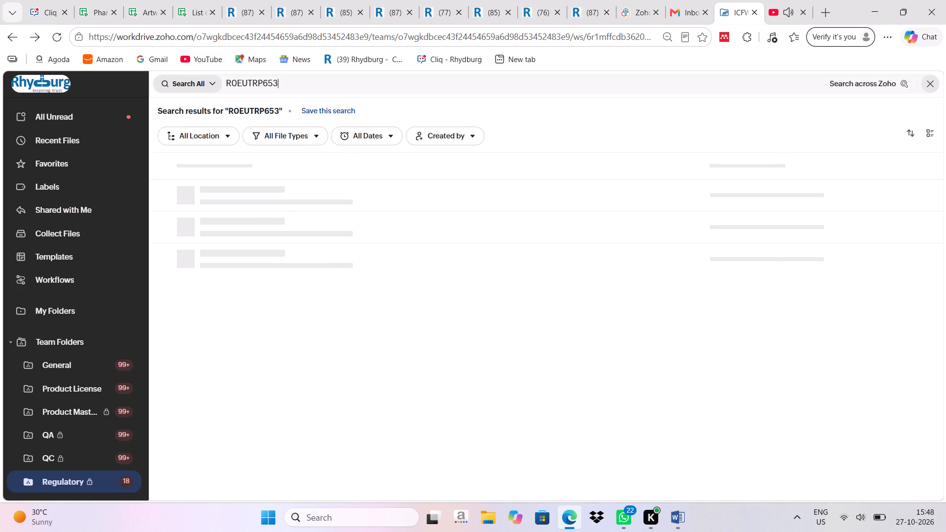
click(299, 140)
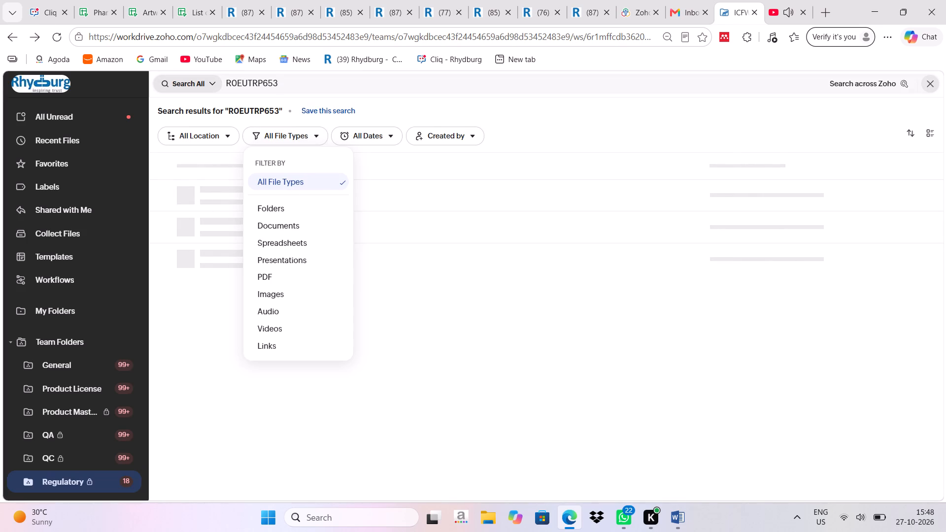
click(264, 274)
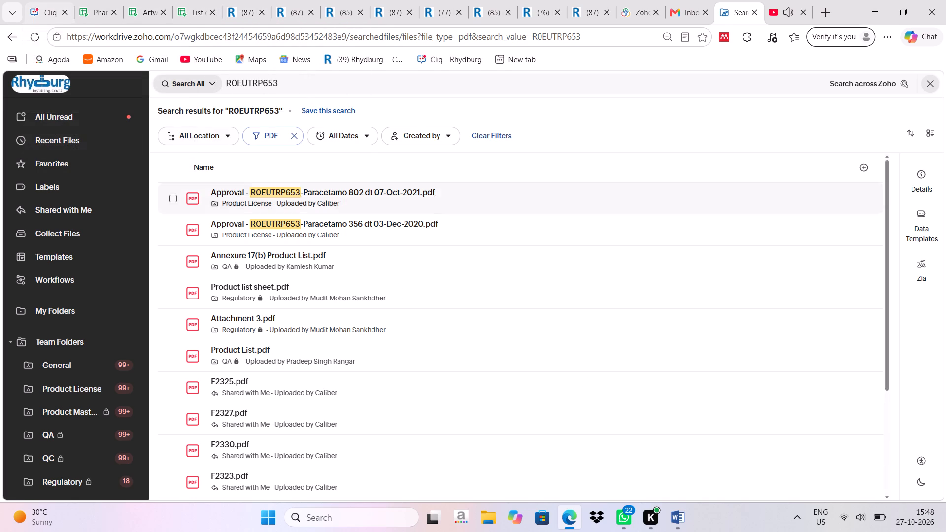
Return to the Gap Analysis Report by way of the Cliq checklist preview and open the client details of record 810.
click(41, 5)
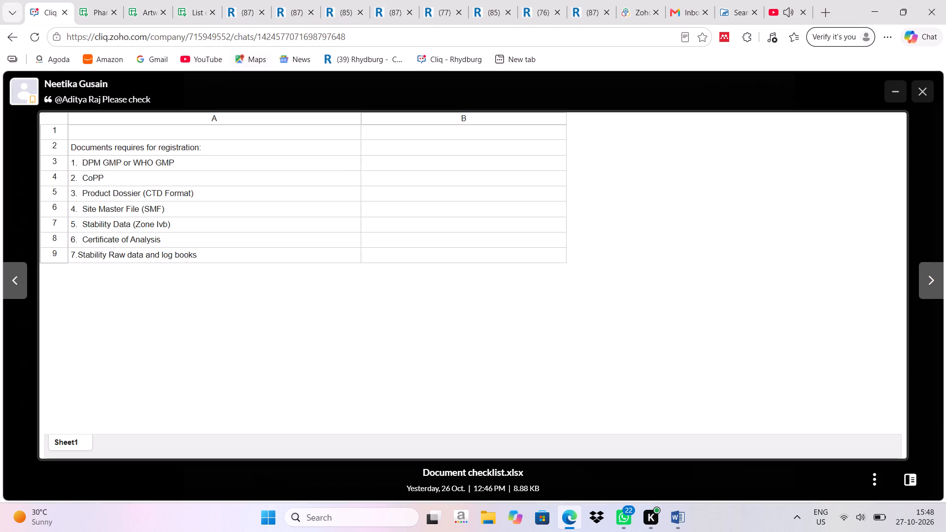
click(240, 1)
click(295, 13)
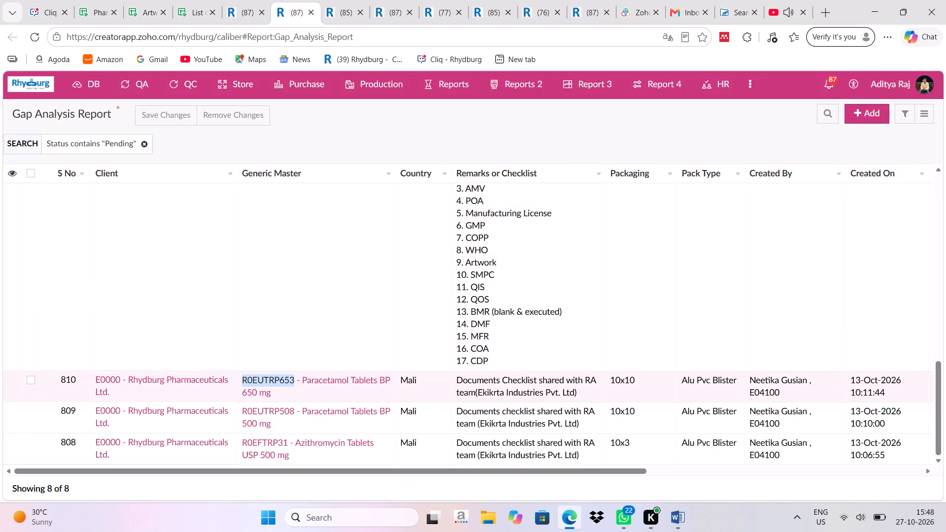
click(204, 381)
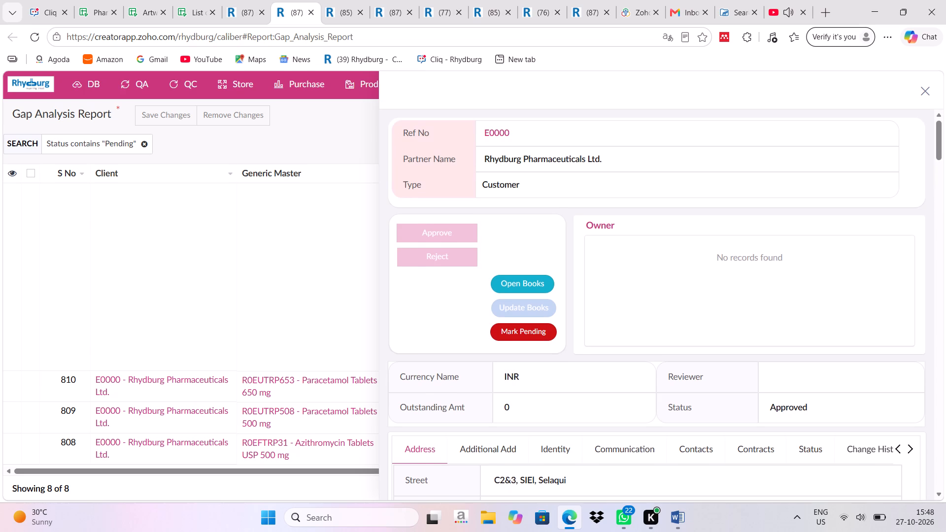
Review the partner details of client E0000 - Rhydburg Pharmaceuticals Ltd. and close them.
scroll(754, 283, down, 3)
right_drag(766, 273, 780, 256)
right_drag(856, 170, 863, 162)
click(928, 91)
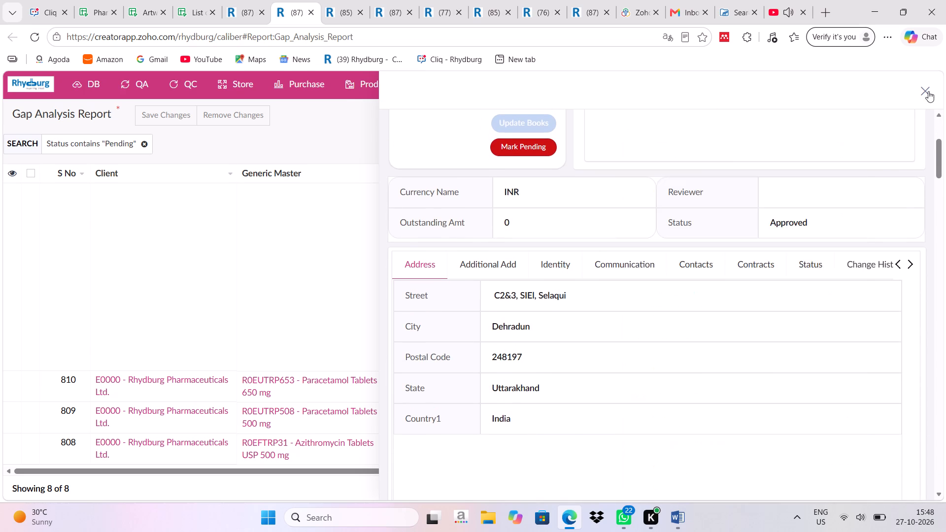
Open record 810 and examine the licence entries of its product R0EUTRP653, closing the details when done.
click(284, 374)
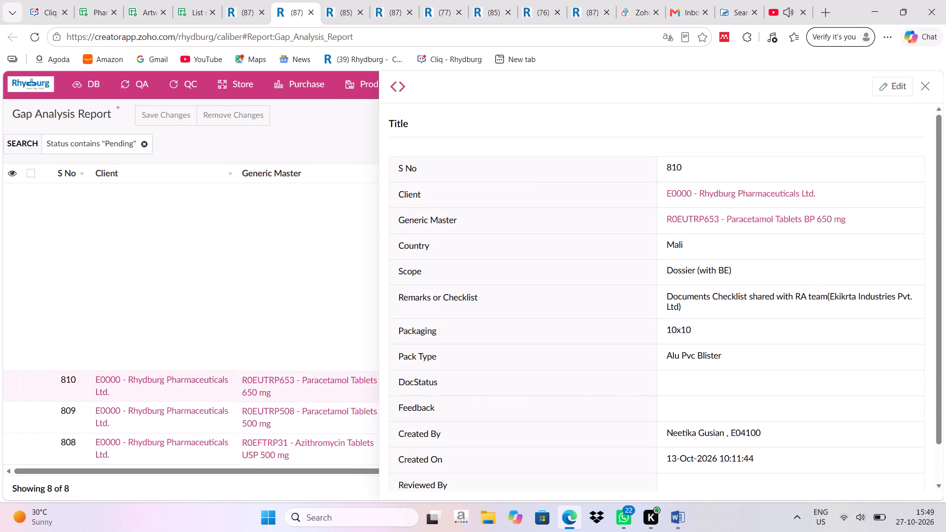
click(731, 216)
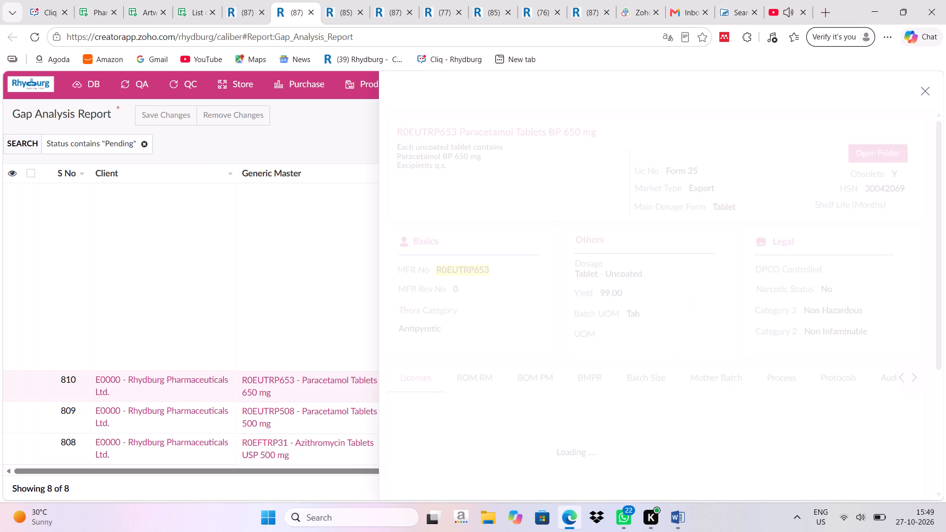
scroll(552, 430, down, 2)
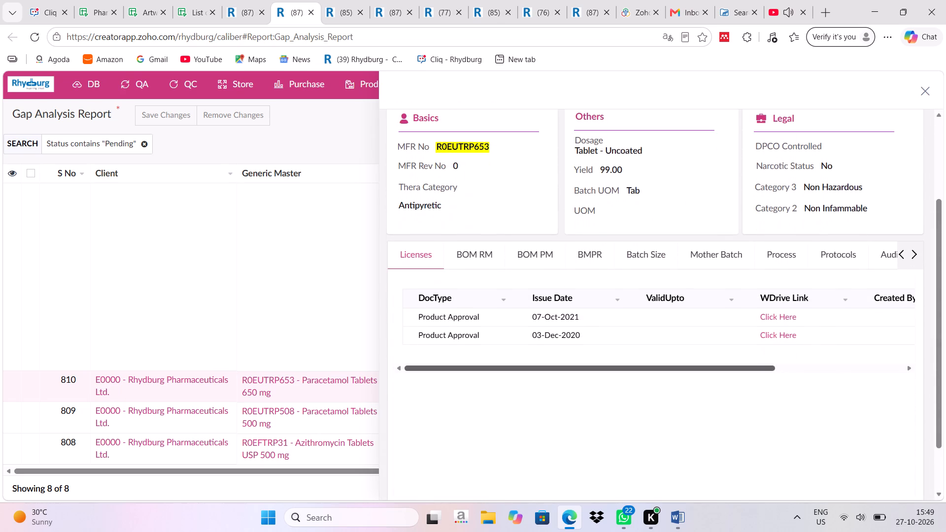
scroll(729, 313, left, 5)
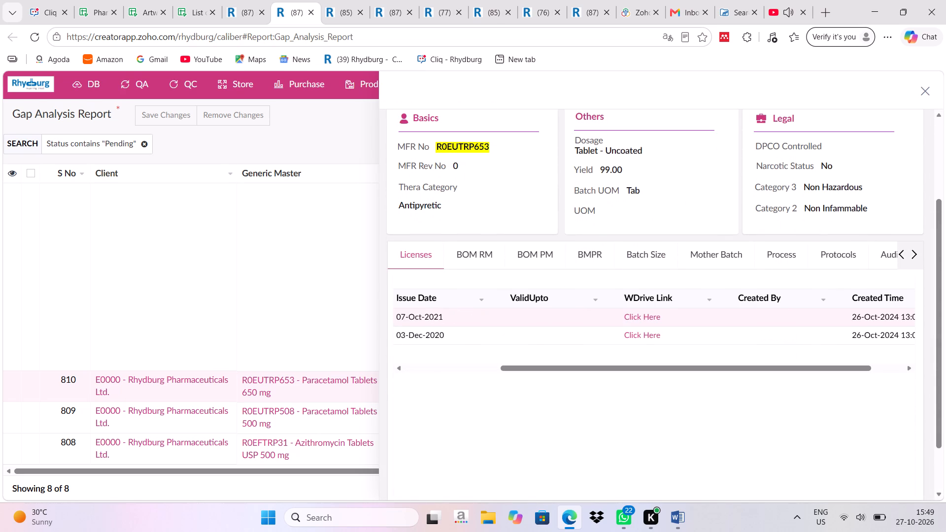
scroll(729, 313, right, 6)
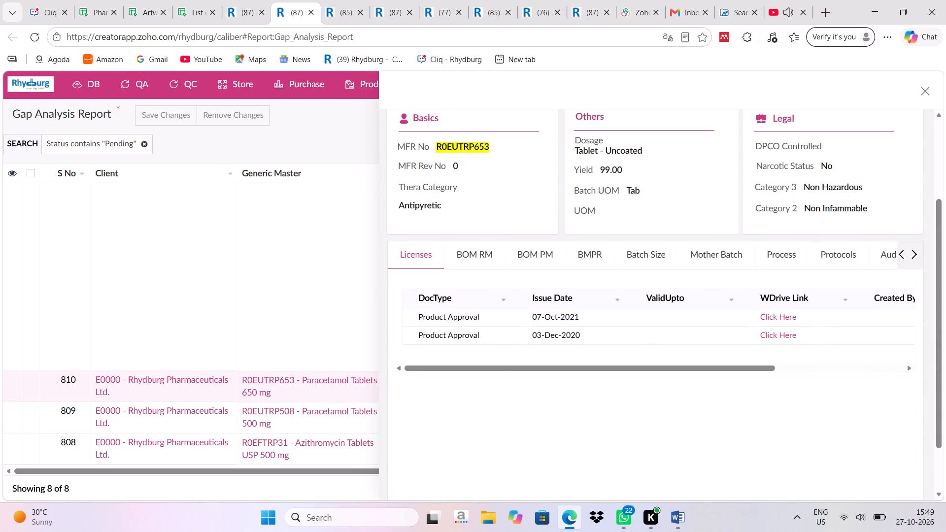
click(922, 98)
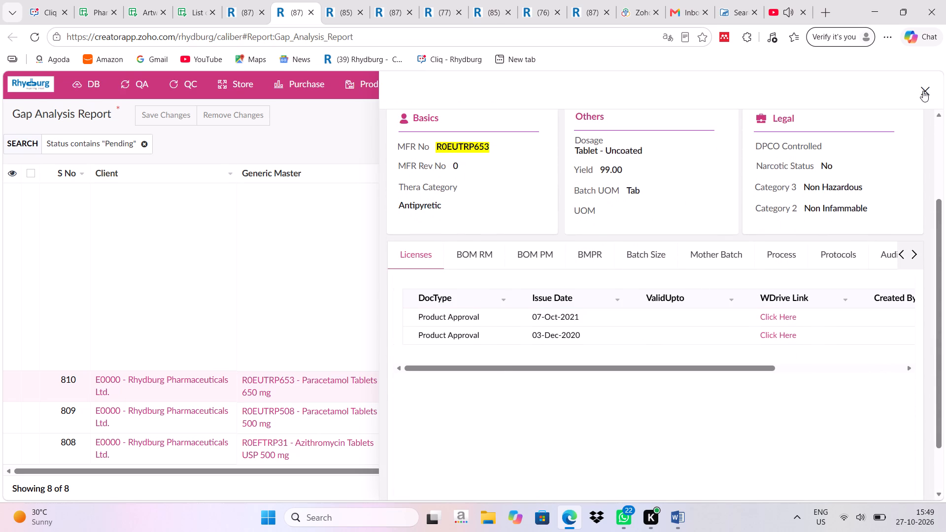
click(923, 91)
Recheck the document checklist preview in Cliq and reopen record 810's details in the Gap Analysis Report.
click(46, 9)
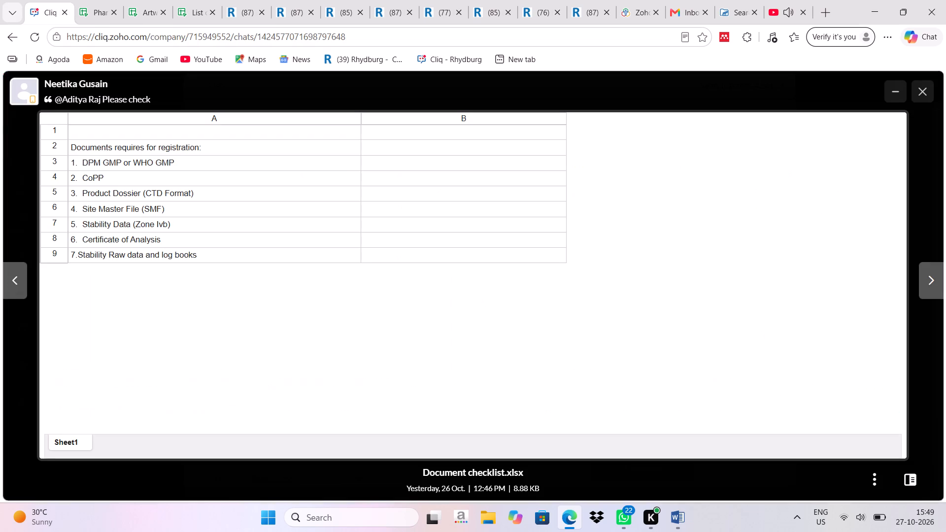
click(241, 8)
click(276, 10)
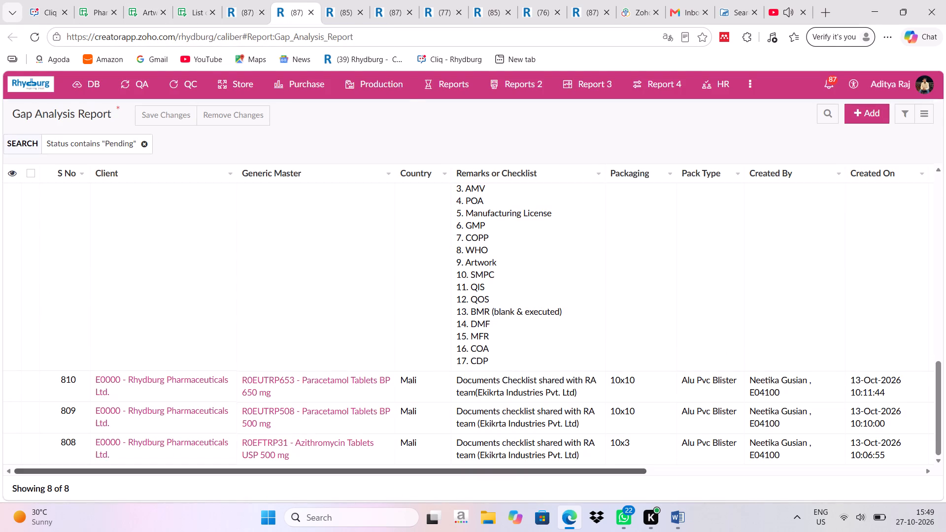
click(559, 383)
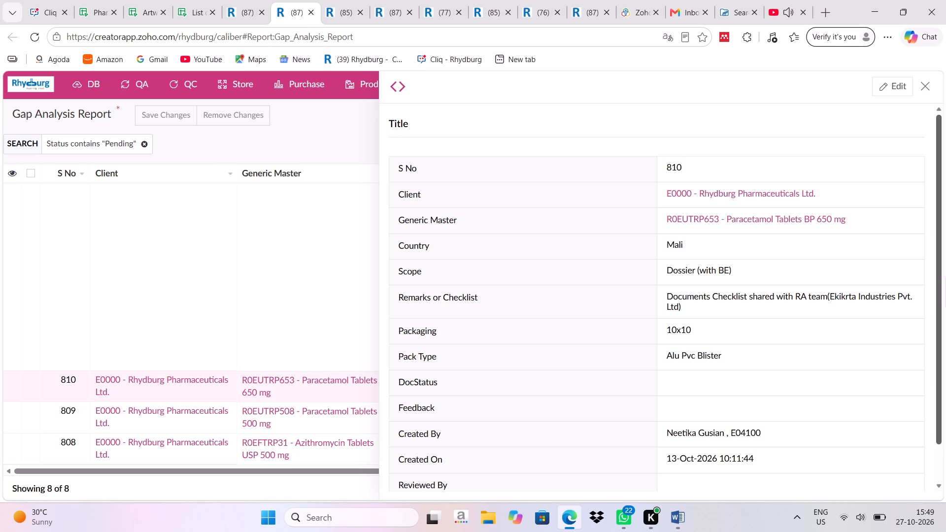
click(889, 83)
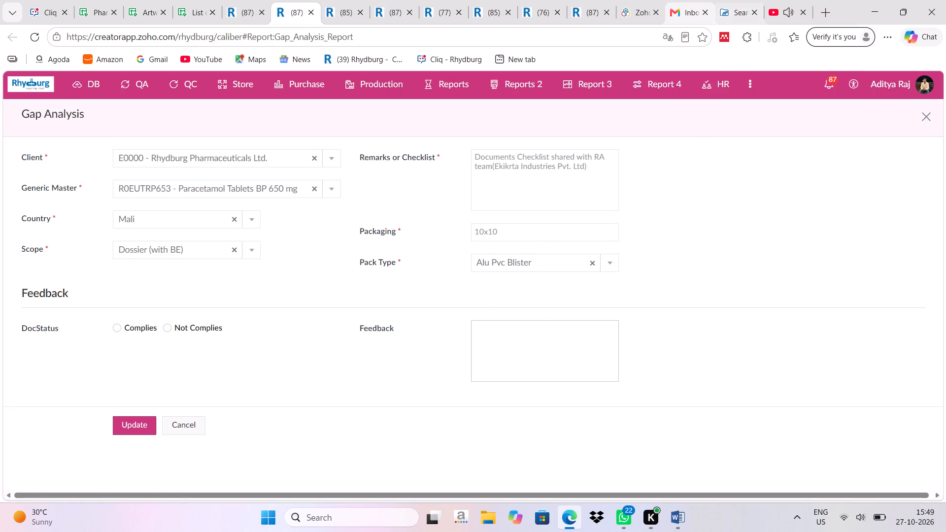
click(723, 5)
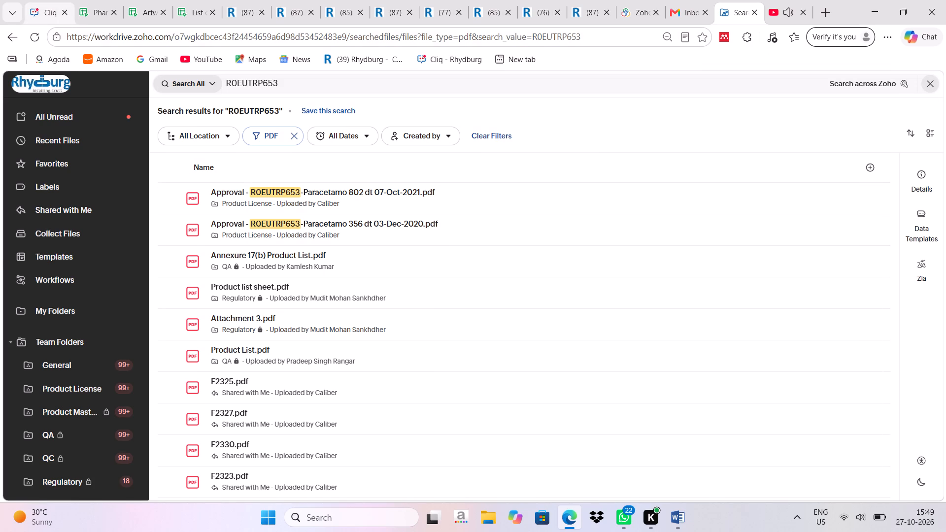
click(53, 9)
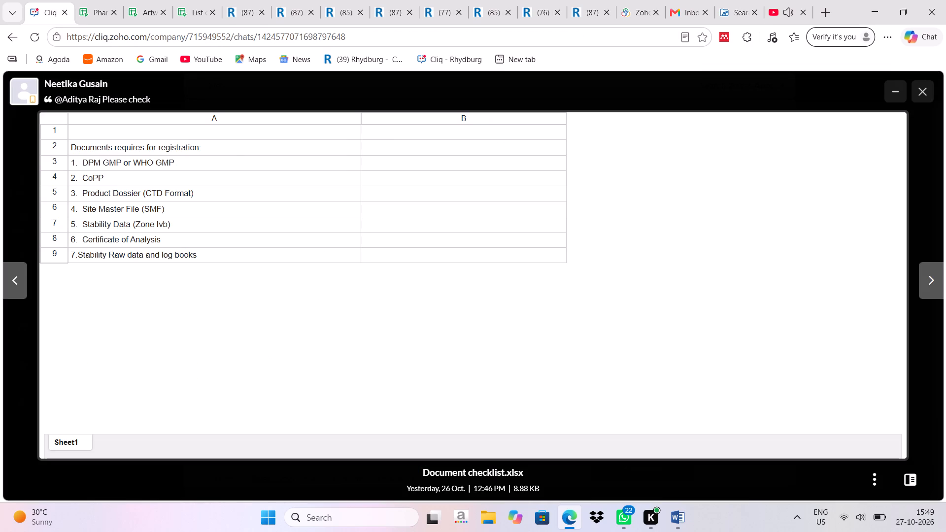
click(736, 9)
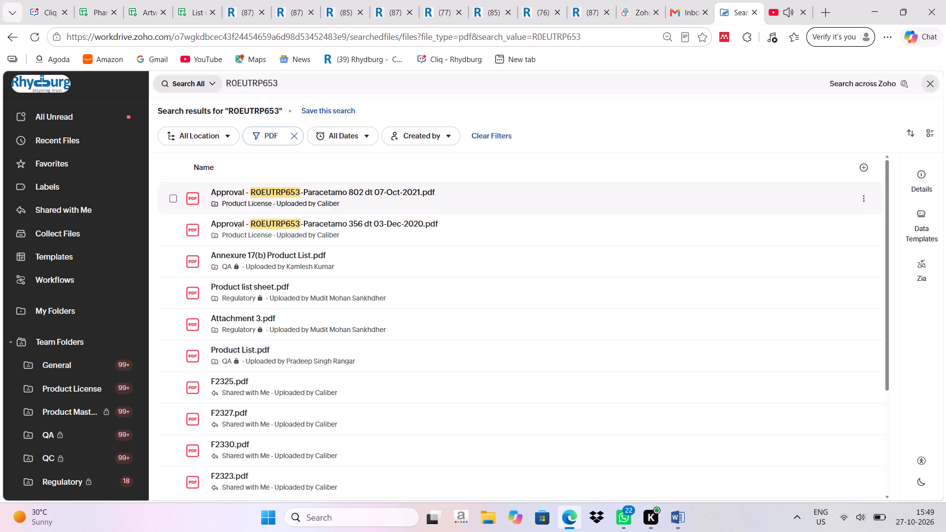
scroll(220, 307, down, 5)
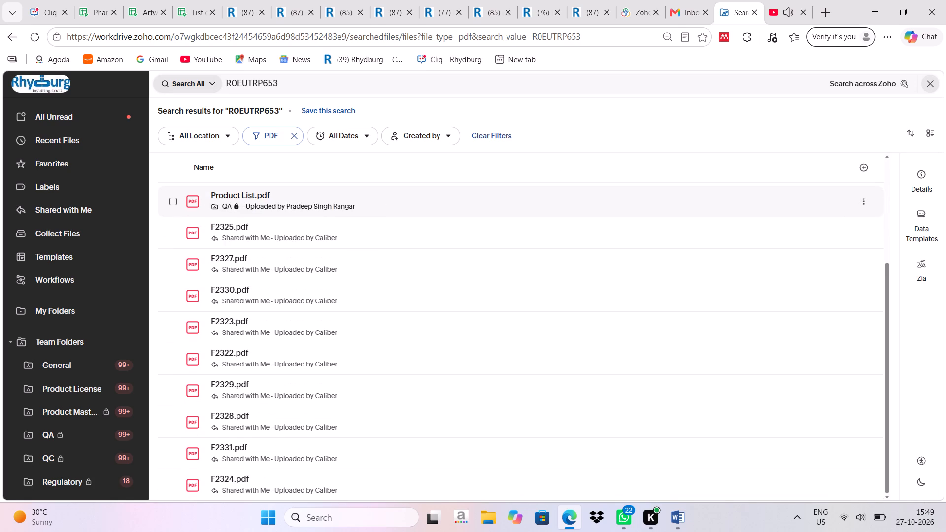
scroll(236, 321, down, 6)
scroll(236, 320, up, 10)
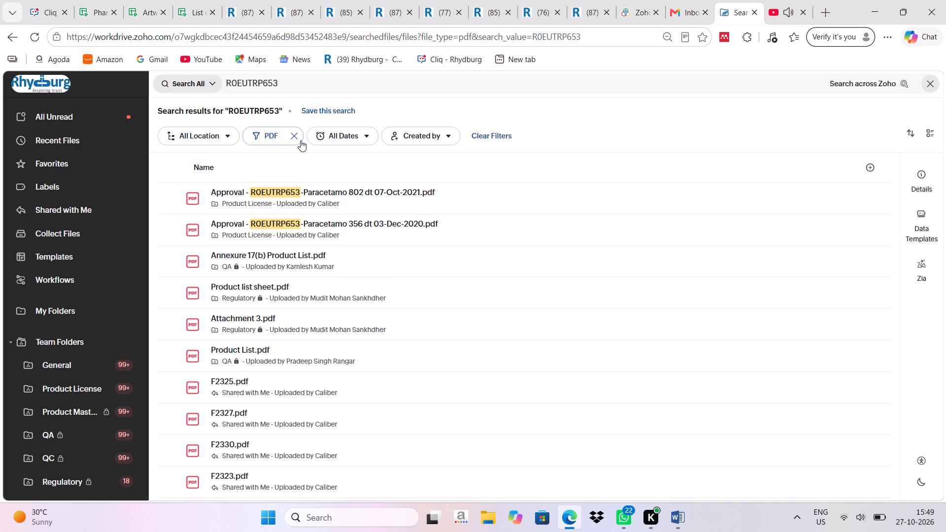
Replace the PDF filter on the R0EUTRP653 search with the Folders file type.
click(298, 133)
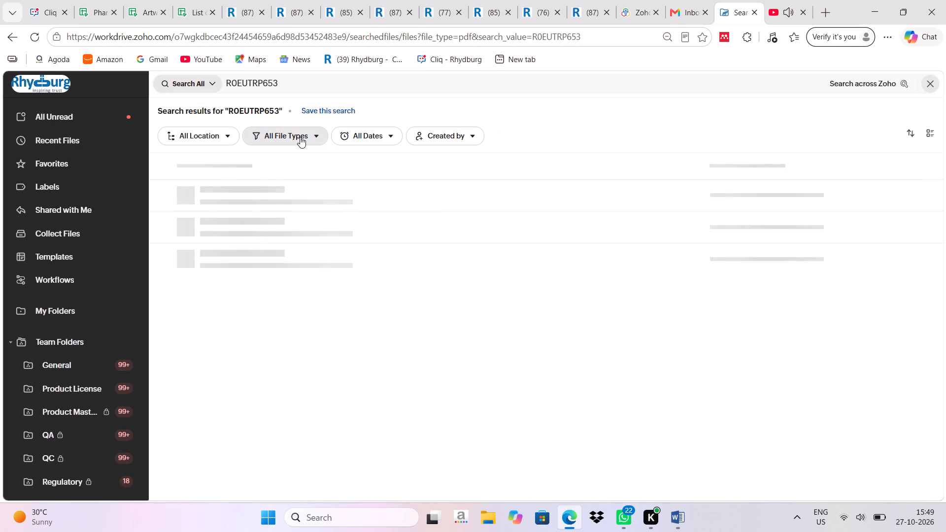
click(300, 137)
click(274, 206)
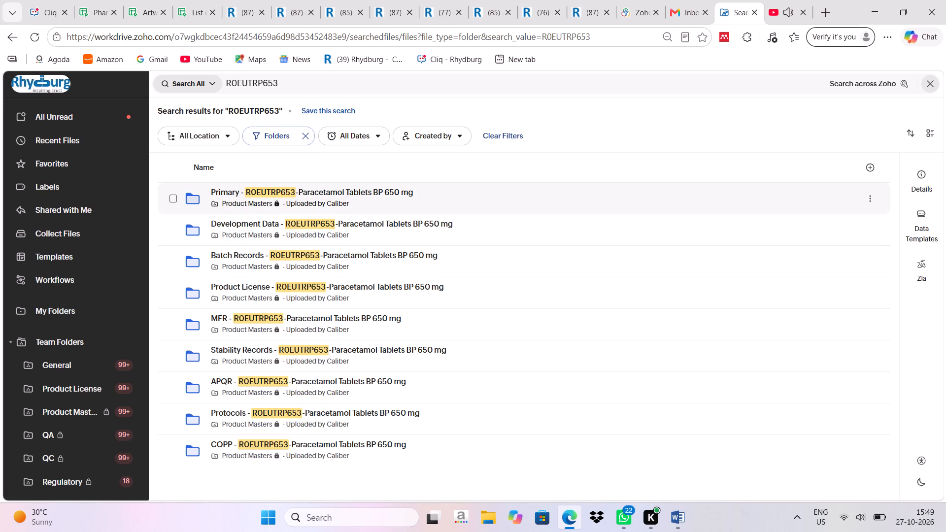
Open the Primary - R0EUTRP653 folder and check its COPP, Protocols, MFR and Batch Records subfolders for documents.
click(279, 191)
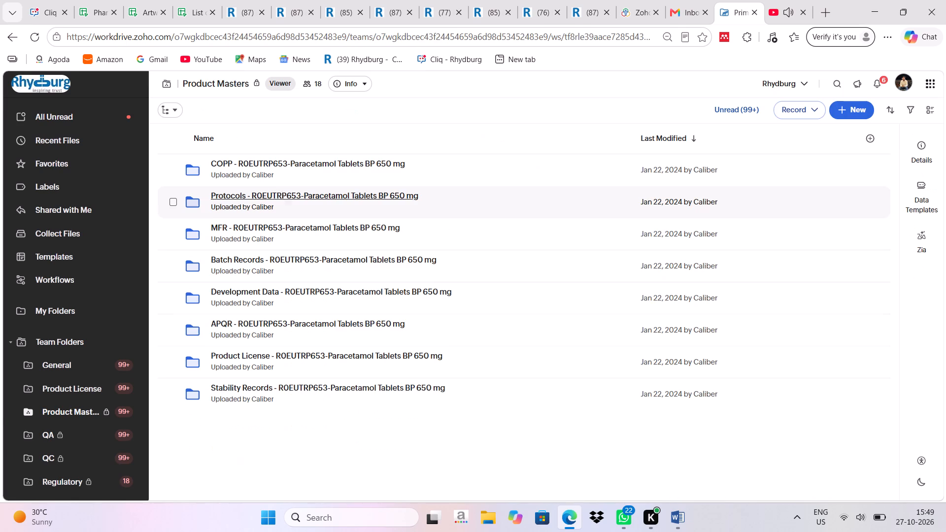
click(279, 165)
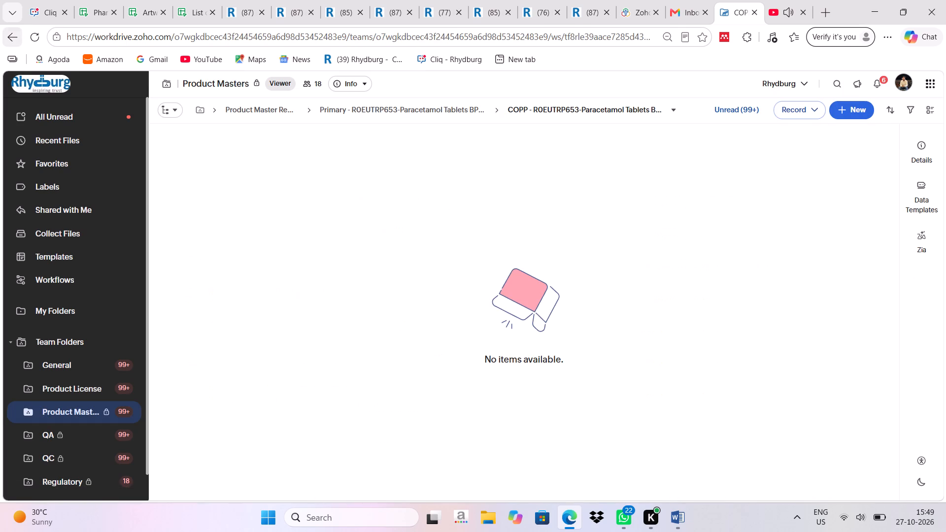
click(8, 38)
click(293, 198)
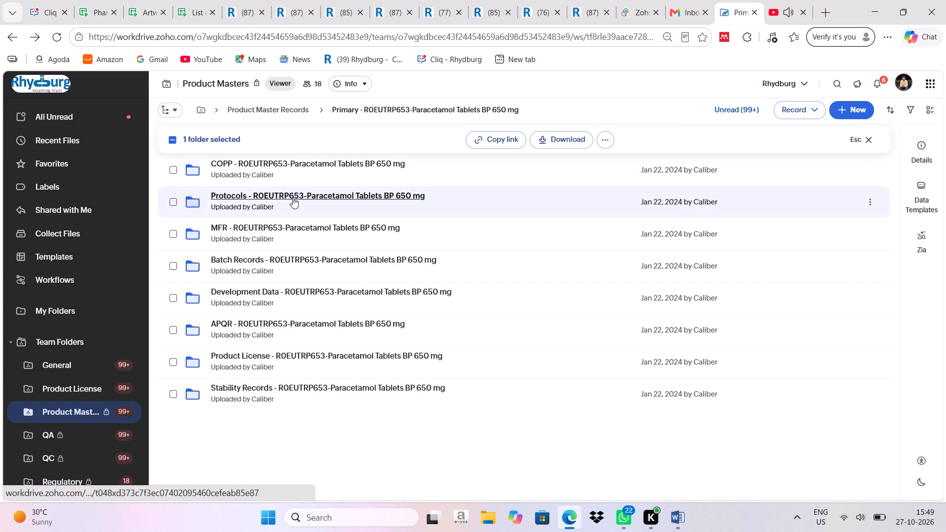
click(15, 38)
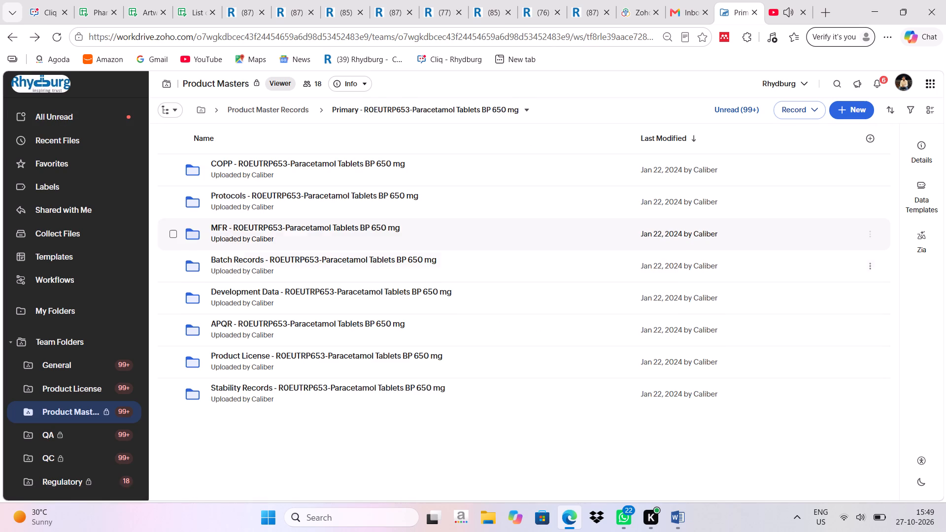
click(268, 228)
click(13, 35)
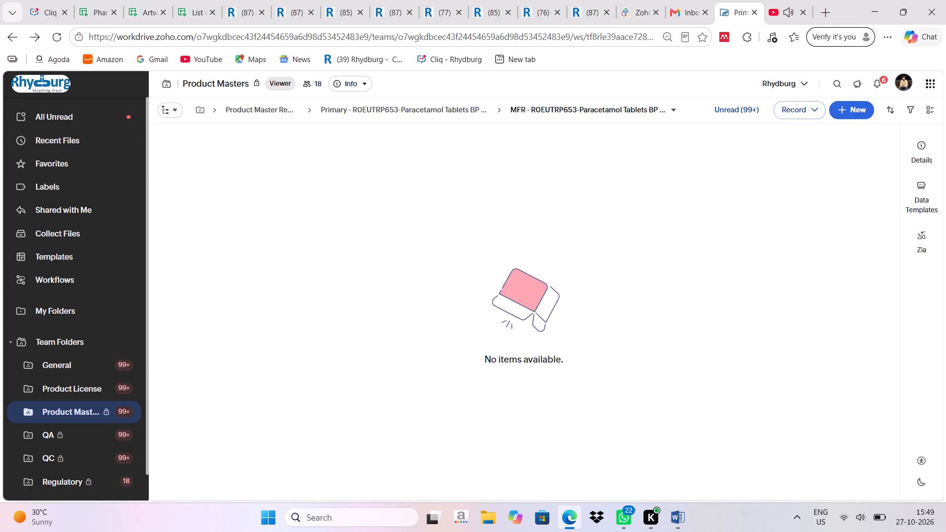
click(250, 262)
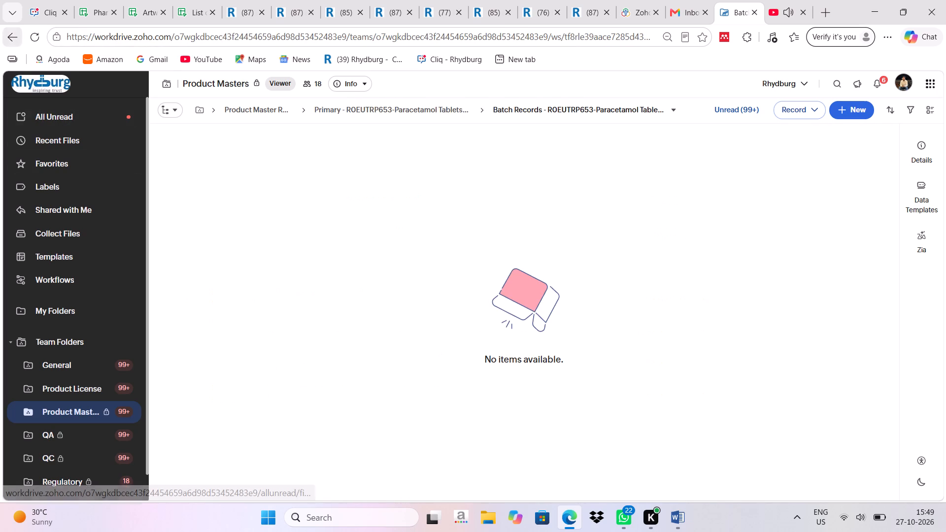
click(9, 32)
Check the Development Data, APQR, Product License and Stability Records subfolders of the Primary folder, ending at the folder search results.
click(284, 292)
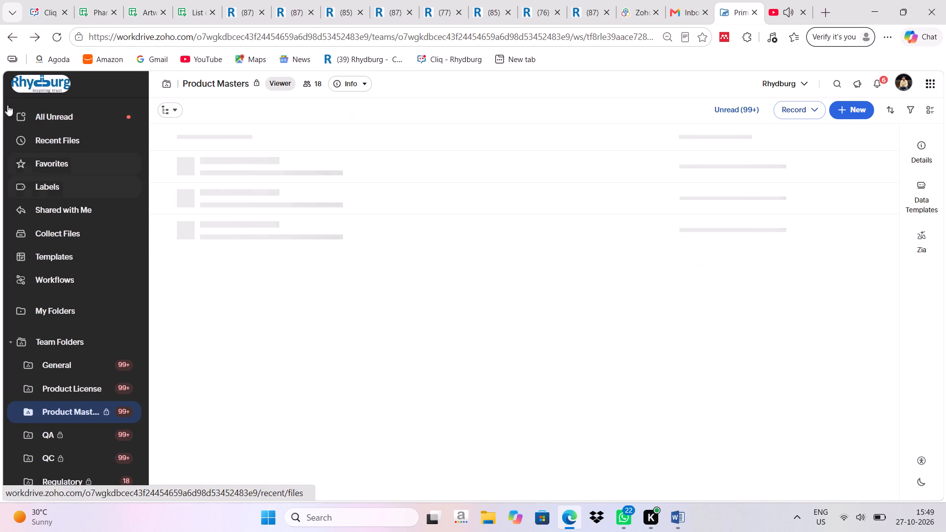
click(14, 40)
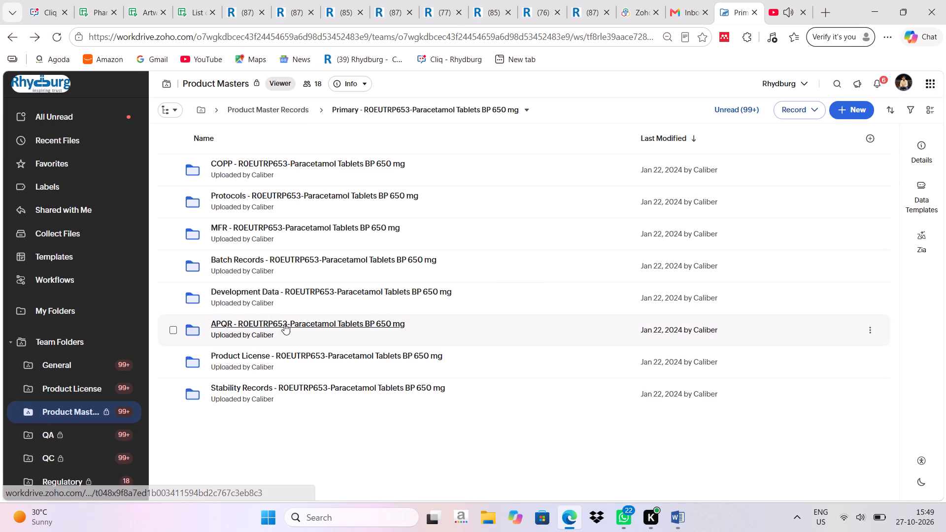
click(285, 324)
click(12, 36)
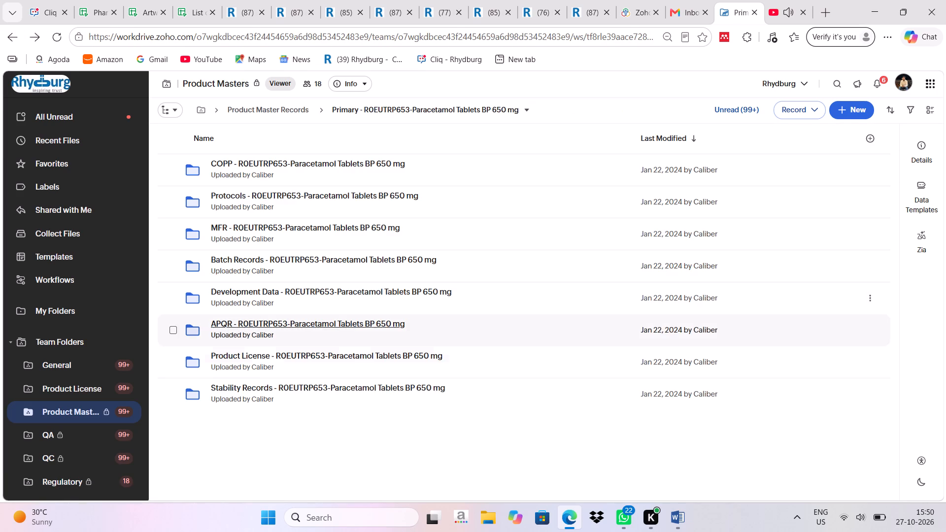
click(289, 359)
click(11, 37)
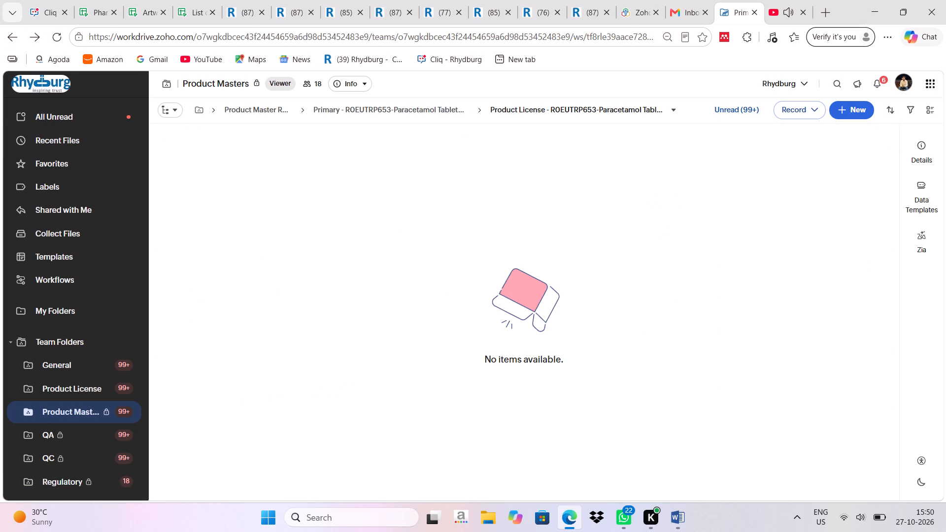
click(257, 392)
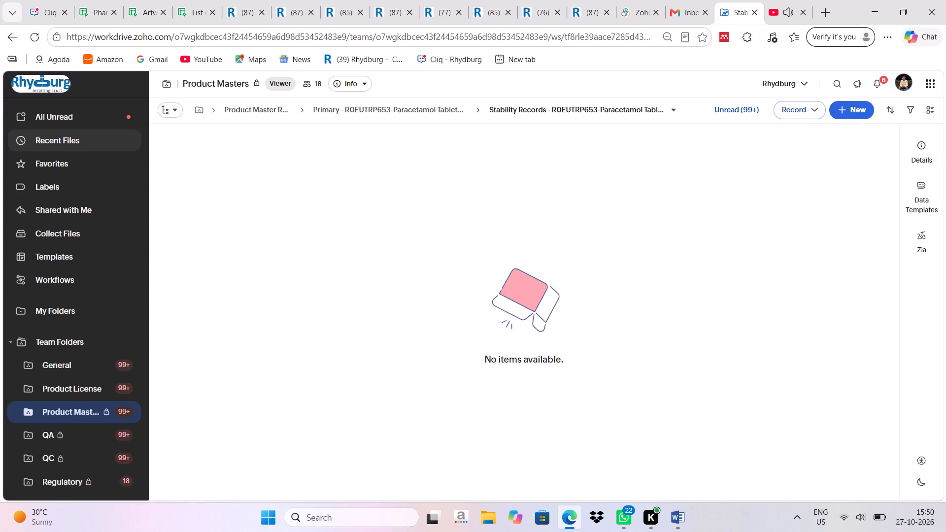
click(5, 38)
click(5, 38)
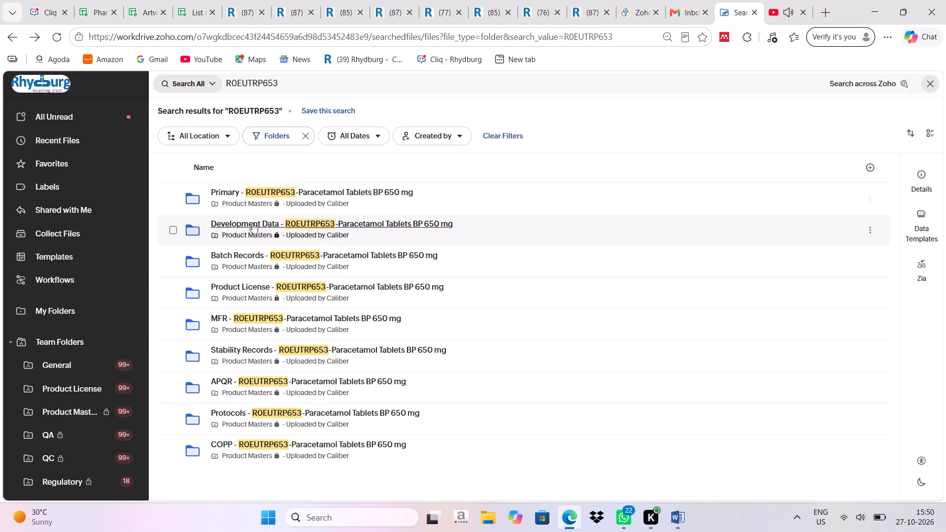
Recheck the Development Data, Batch Records, Product License and MFR folders of R0EUTRP653 from the search results.
click(255, 226)
click(9, 31)
click(264, 255)
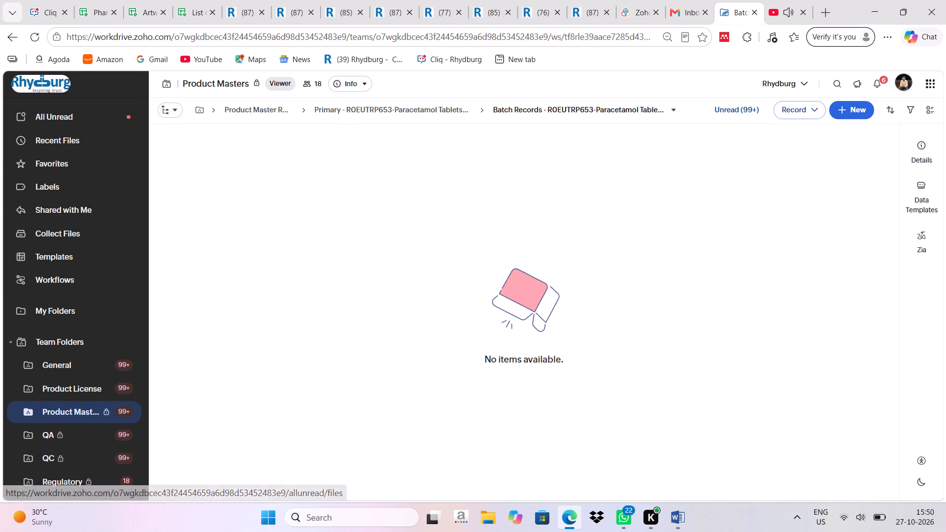
click(15, 43)
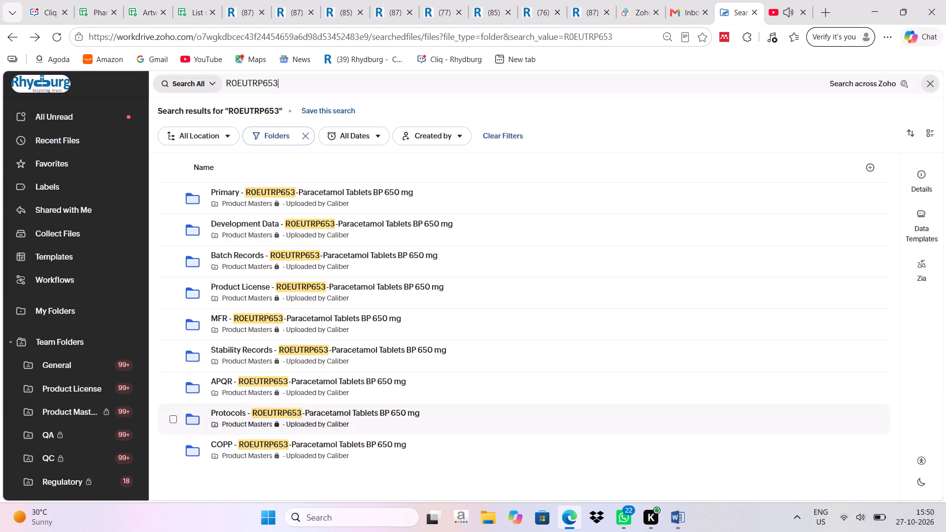
click(400, 286)
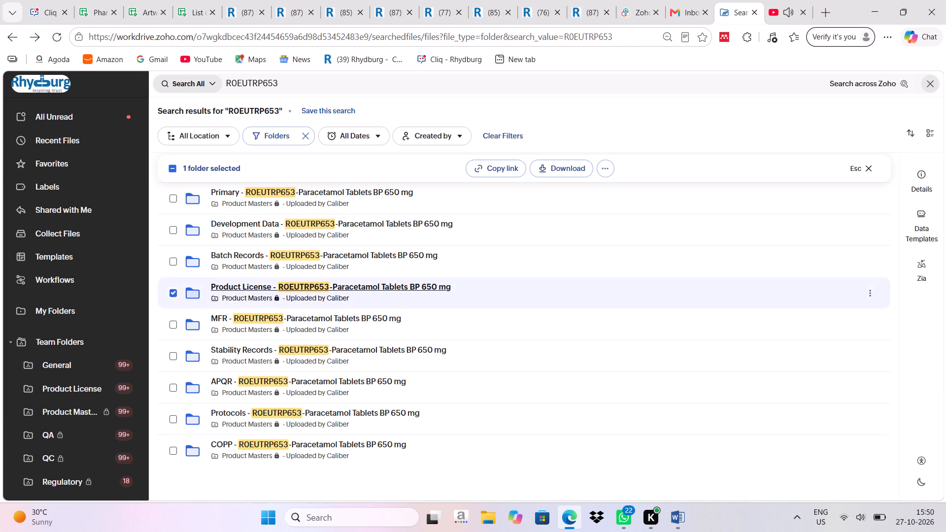
click(7, 37)
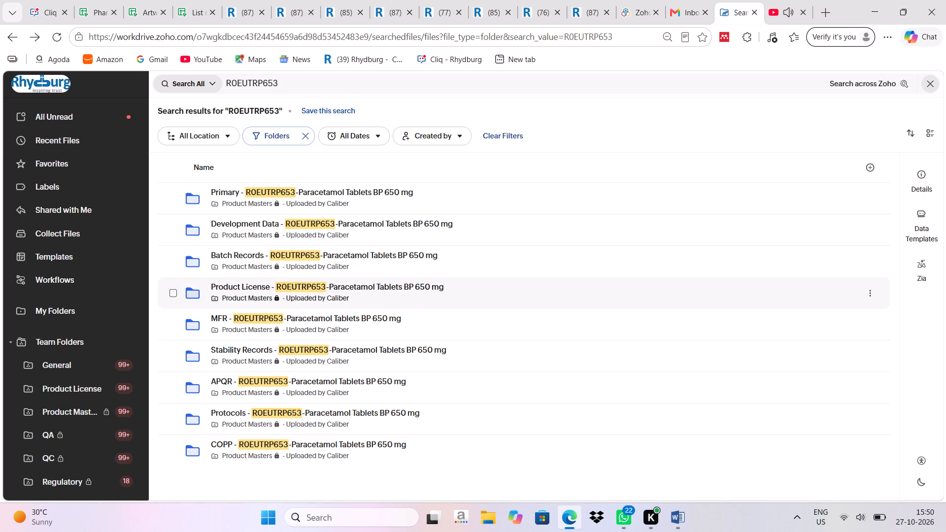
click(266, 318)
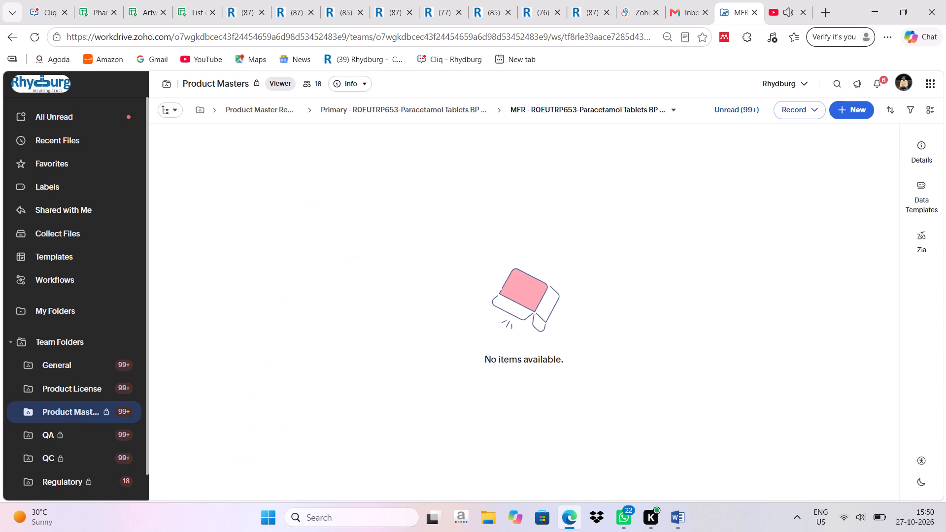
click(11, 37)
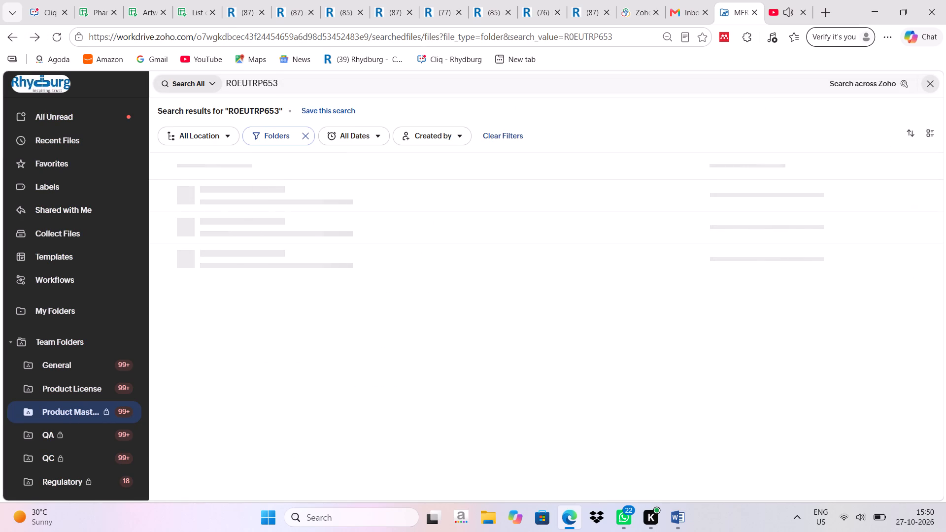
click(242, 318)
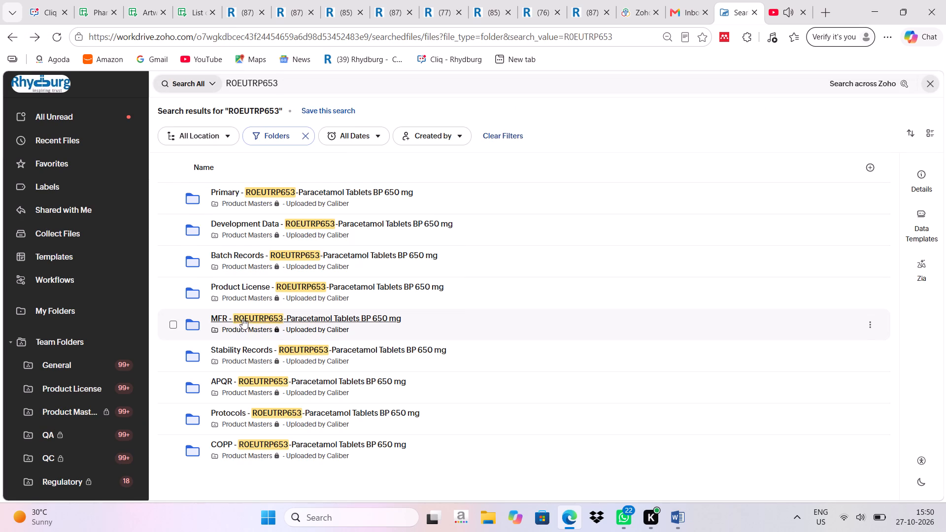
click(7, 39)
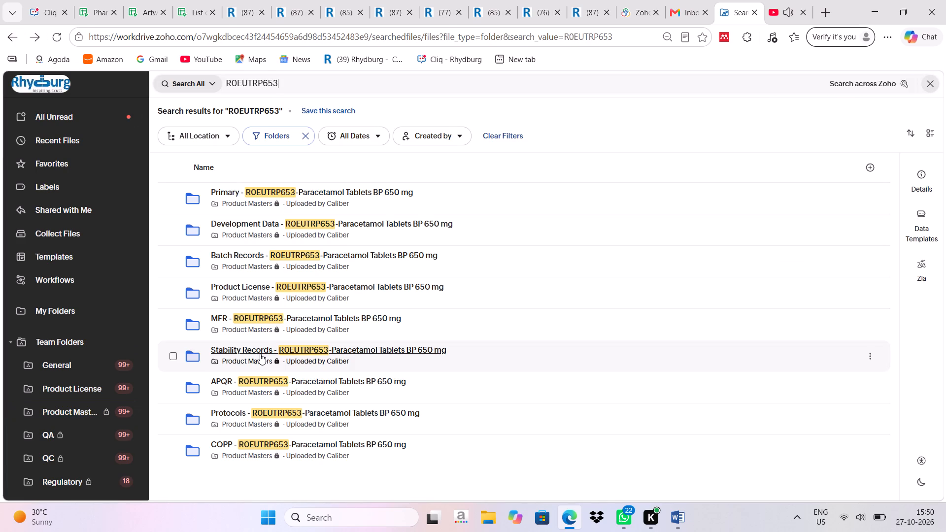
Recheck the Stability Records, APQR and Protocols folders of R0EUTRP653 from the search results.
click(260, 354)
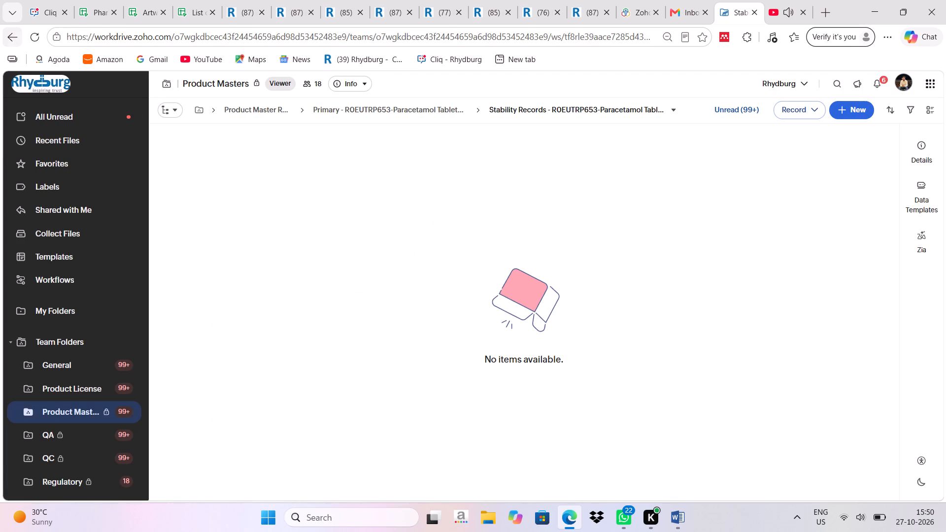
click(11, 38)
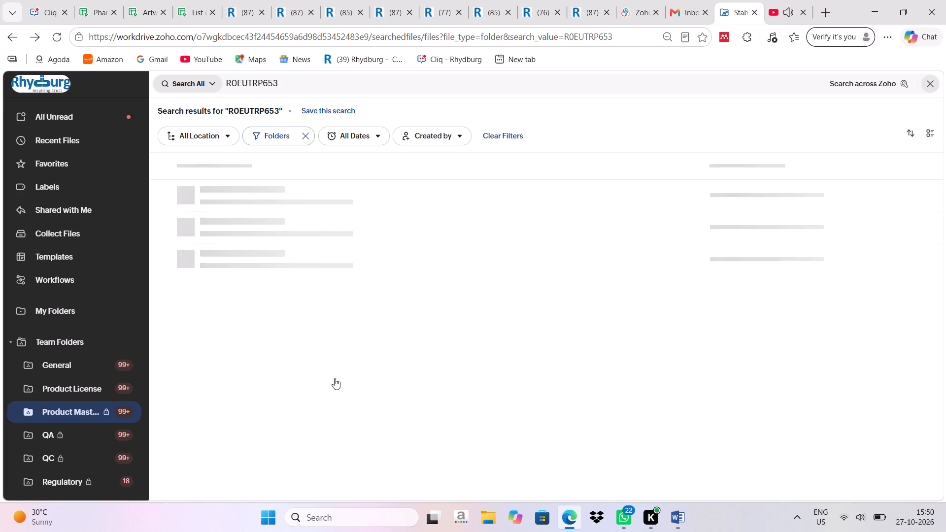
click(305, 377)
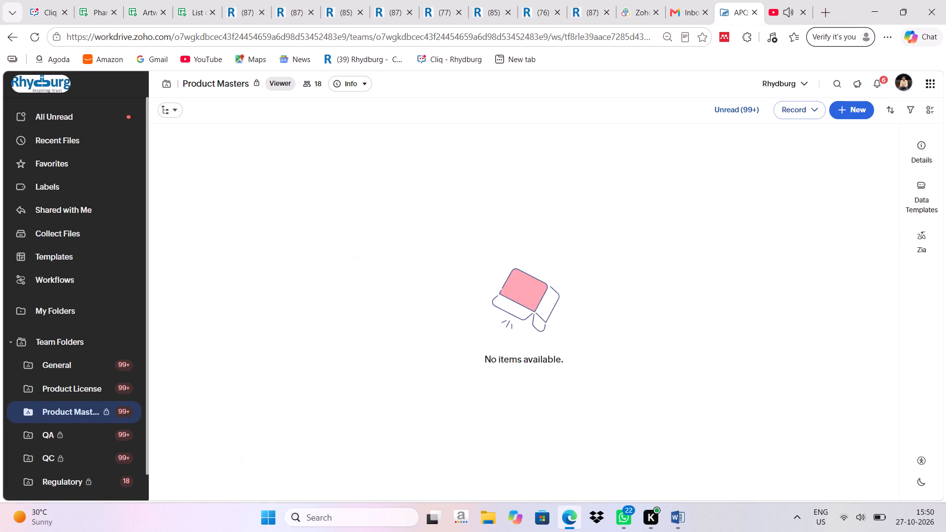
click(6, 37)
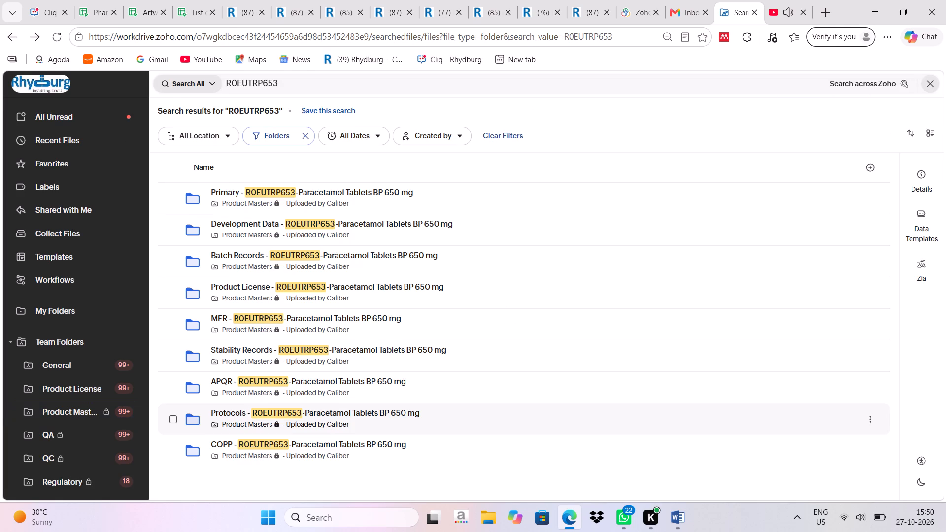
click(276, 410)
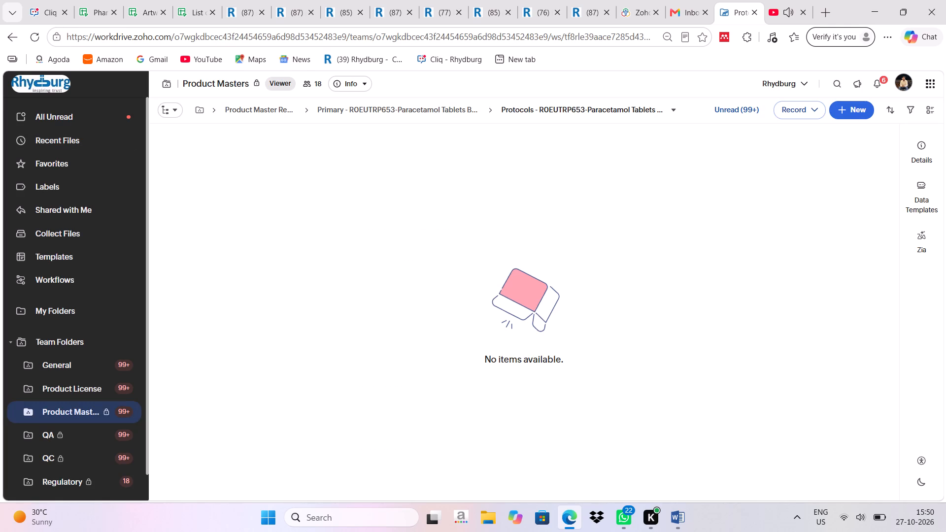
click(2, 33)
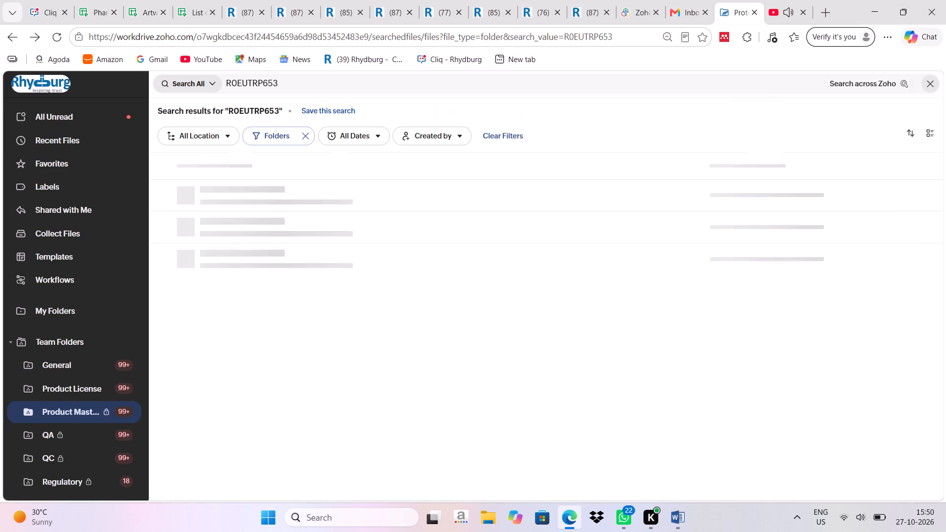
Recheck the COPP folder of R0EUTRP653 from the search results.
click(270, 449)
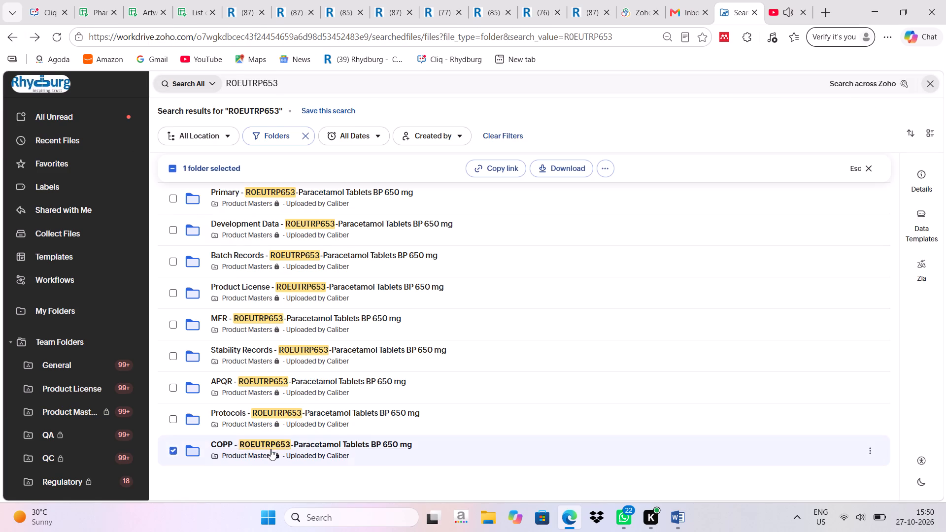
click(3, 36)
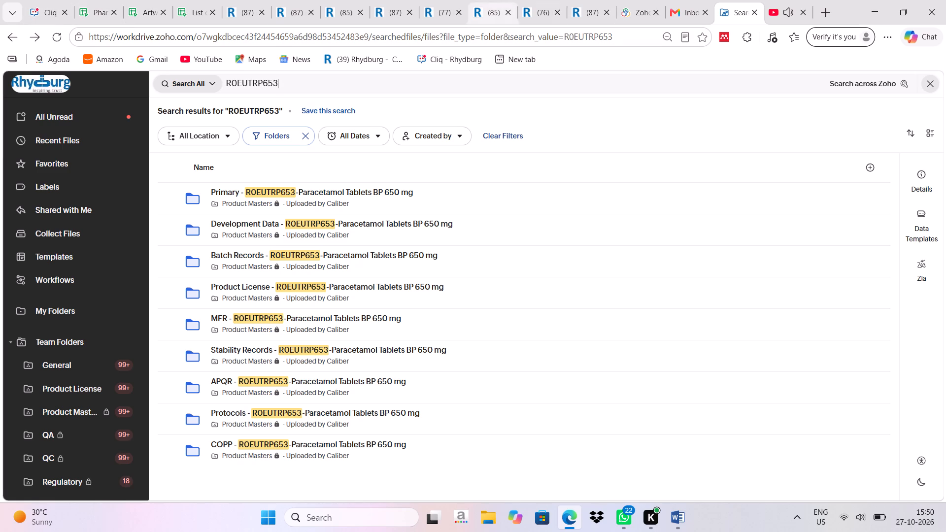
Following the Document checklist in the Cliq chat, enter GMP and COPP on separate lines in the Gap Analysis Feedback for R0EUTRP653.
click(283, 9)
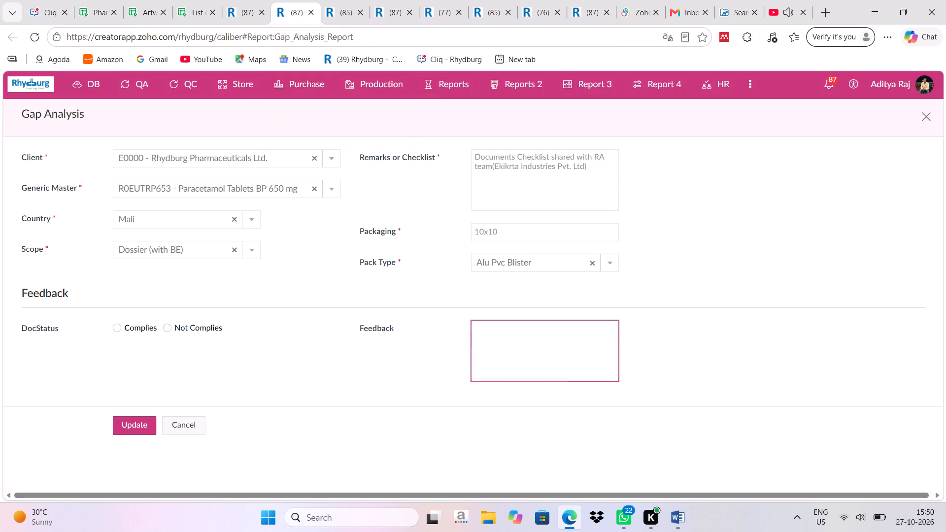
click(491, 342)
click(35, 6)
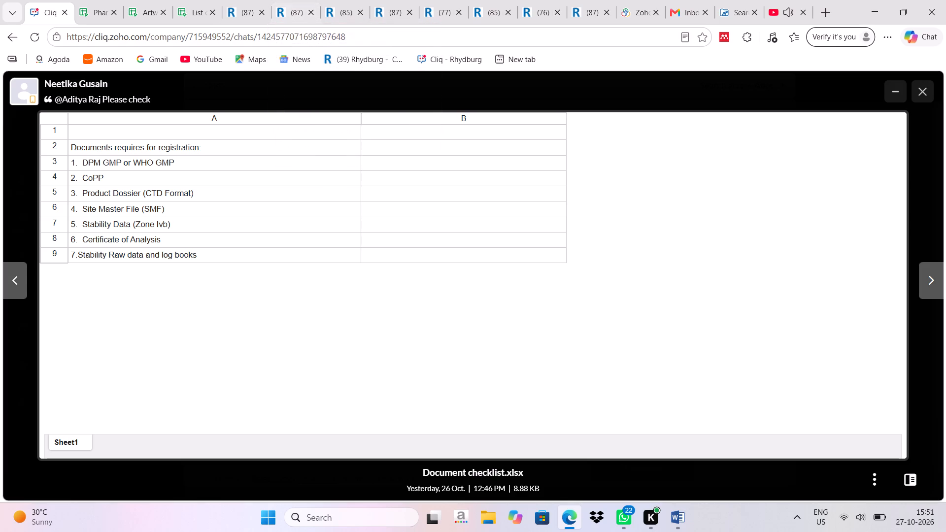
drag(84, 159, 100, 226)
drag(70, 156, 100, 200)
click(292, 2)
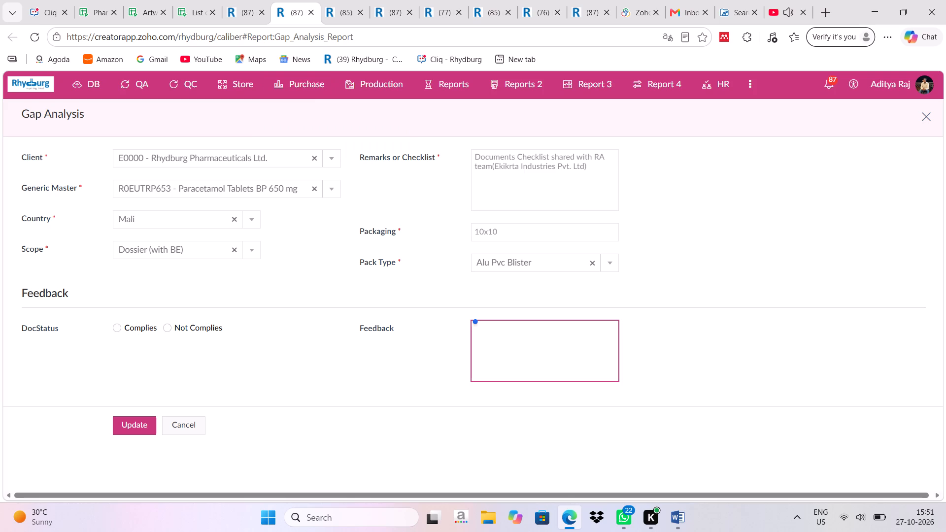
text(GMO)
key(BackSpace)
key(shift+p)
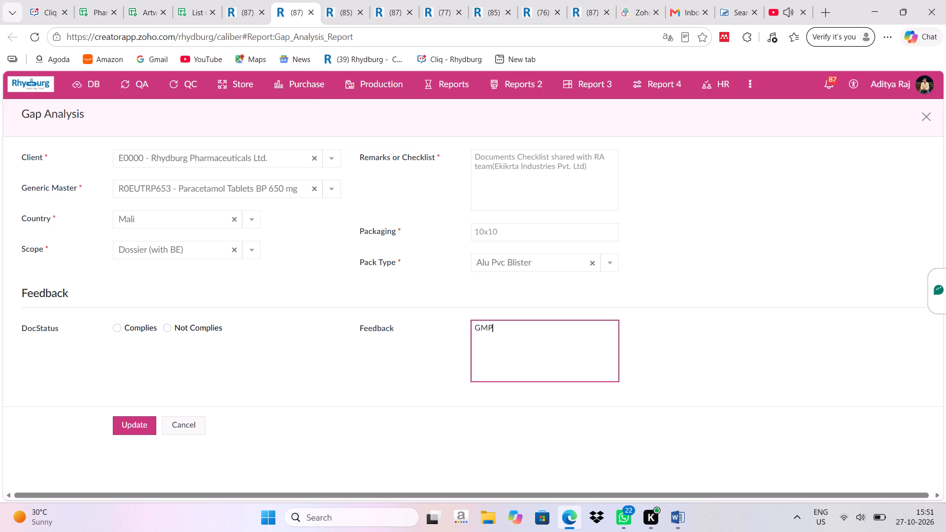
key(Return)
text(COPP)
key(Return)
Add Product Dossier and Site Master File from the Cliq checklist as separate lines in the Gap Analysis Feedback.
click(41, 7)
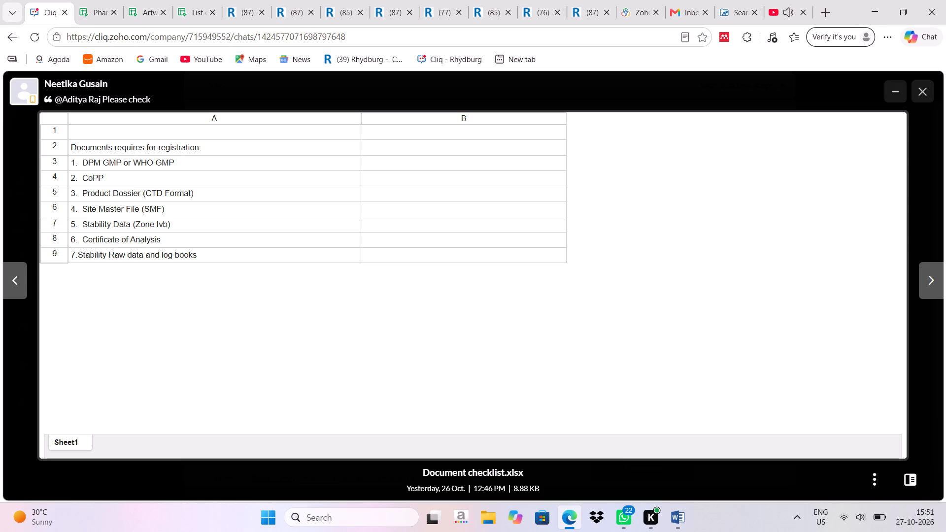
click(292, 9)
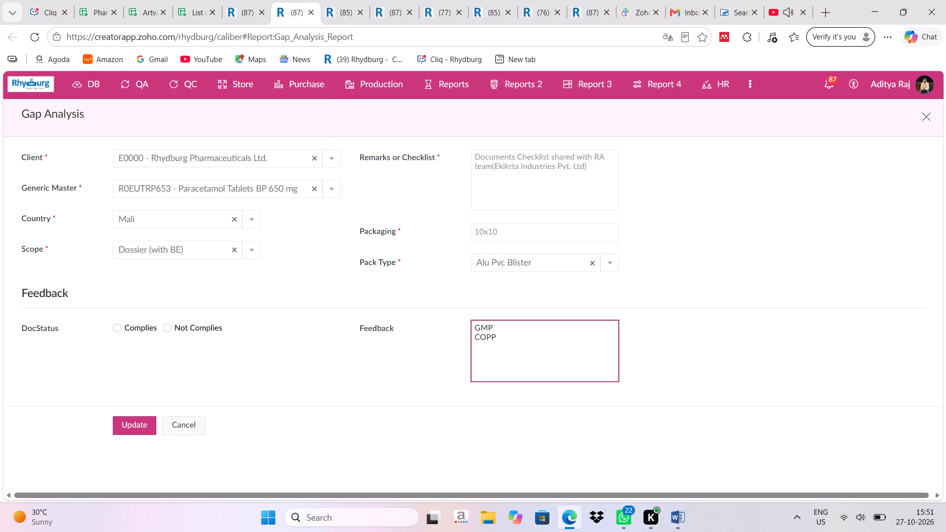
text(Product Dossier)
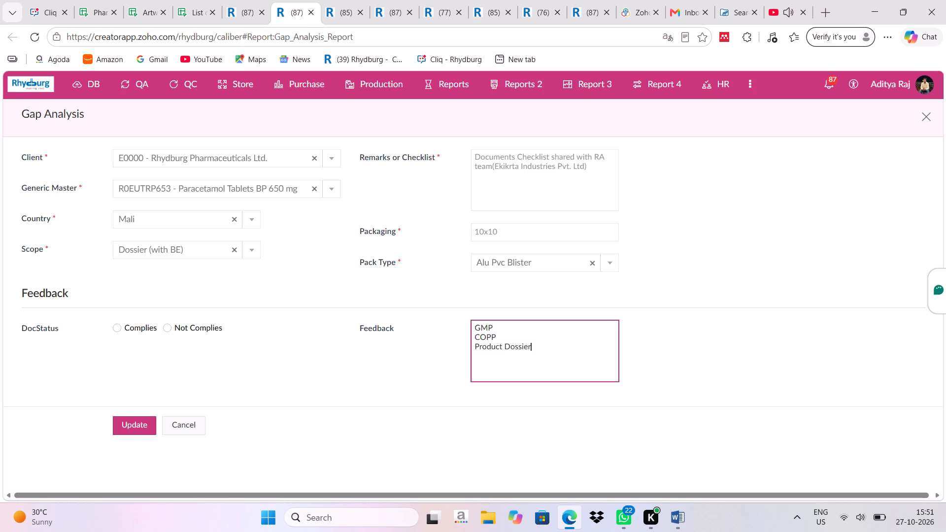
key(Return)
click(47, 5)
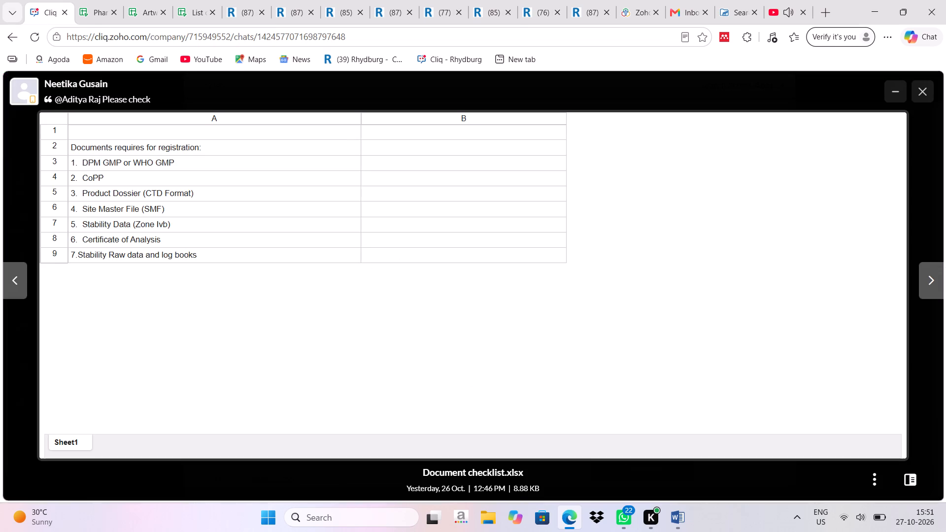
click(296, 13)
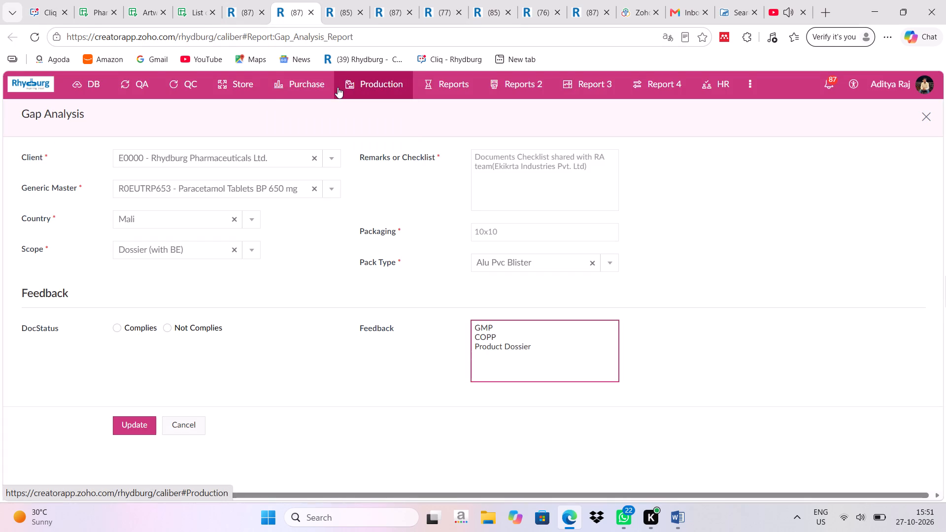
text(Site Master Filke)
key(BackSpace)
key(BackSpace)
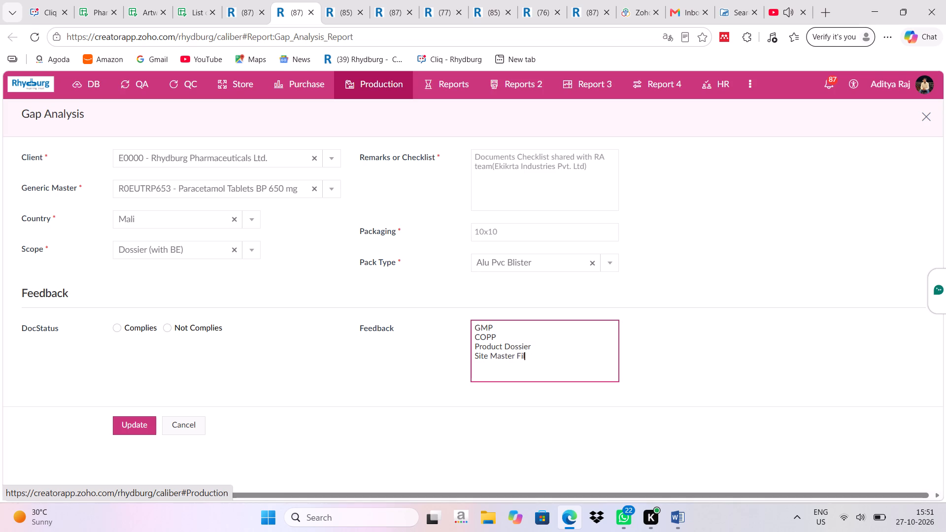
key(e)
key(Return)
Add Stability Data Zone and Certificate of Analysis from the Cliq checklist as separate lines in the Gap Analysis Feedback.
click(28, 9)
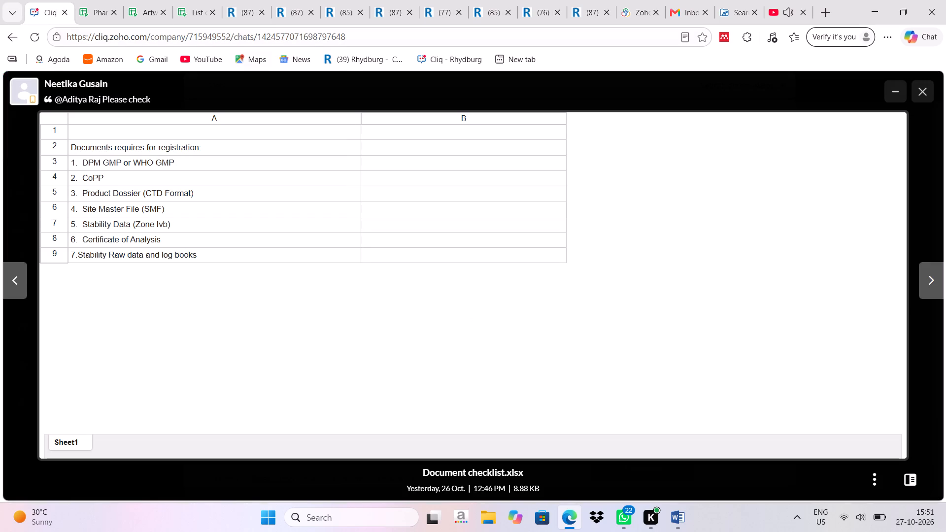
click(292, 8)
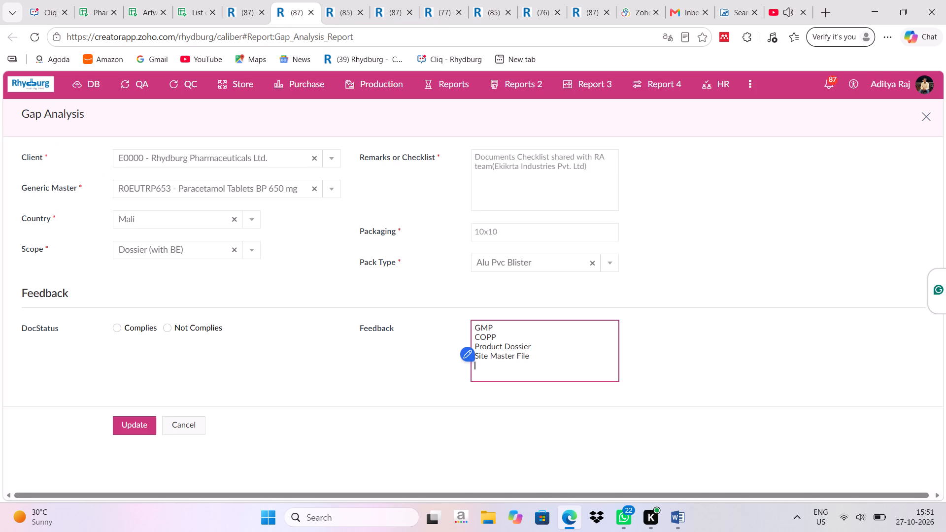
text(Stability Data Zone)
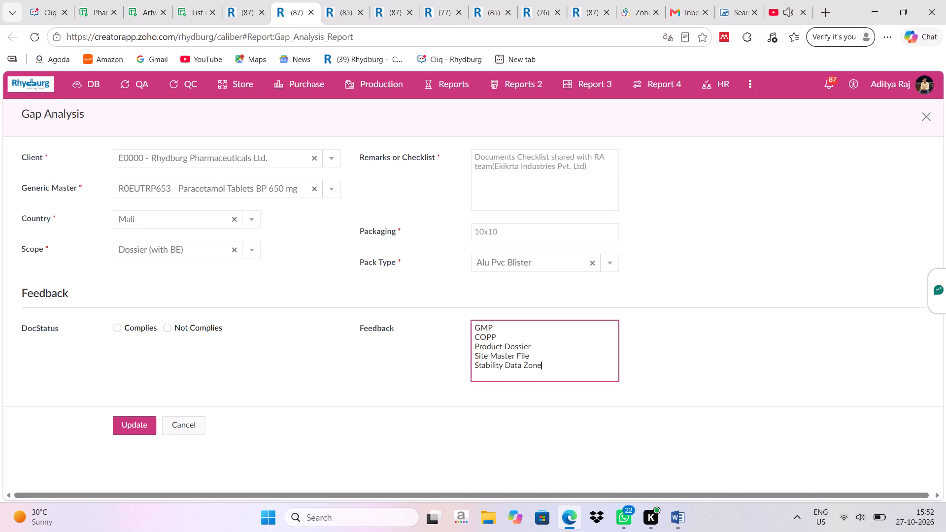
click(51, 3)
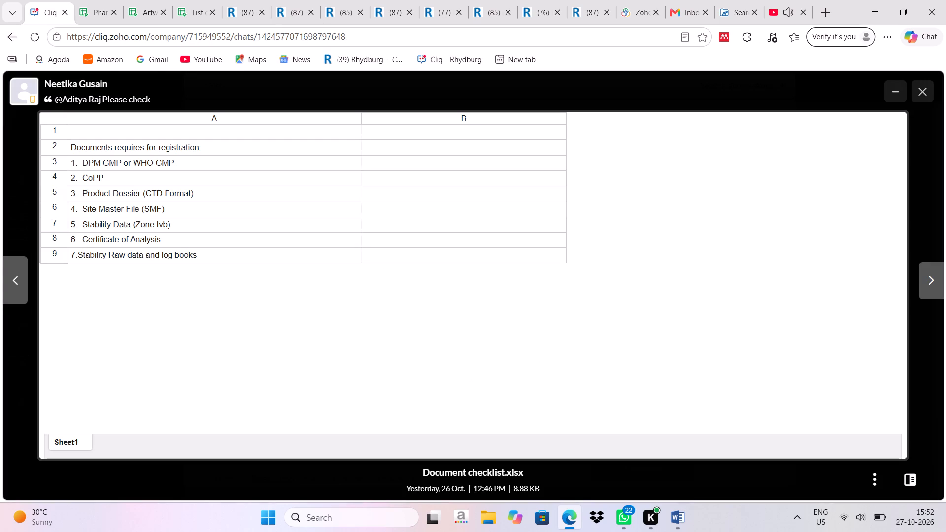
drag(80, 237, 181, 240)
click(306, 12)
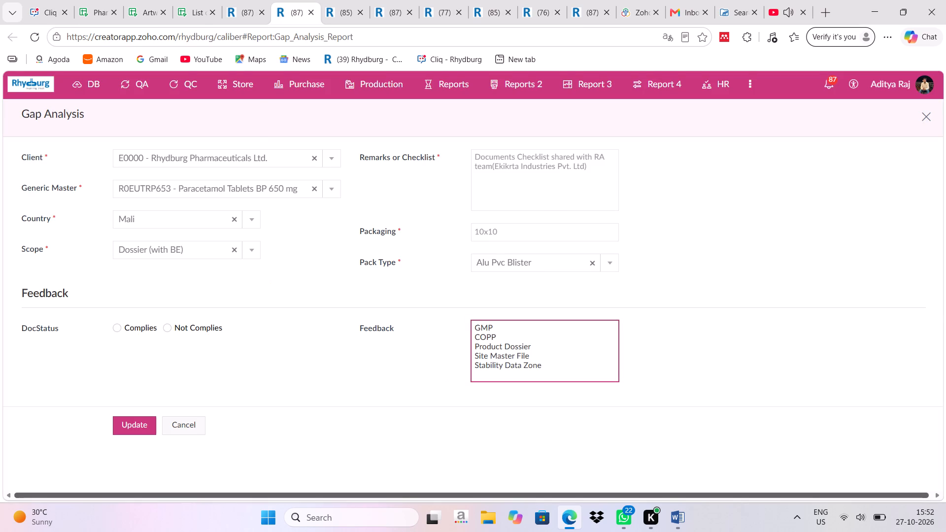
key(Return)
text(Certificate of Analysis)
key(Return)
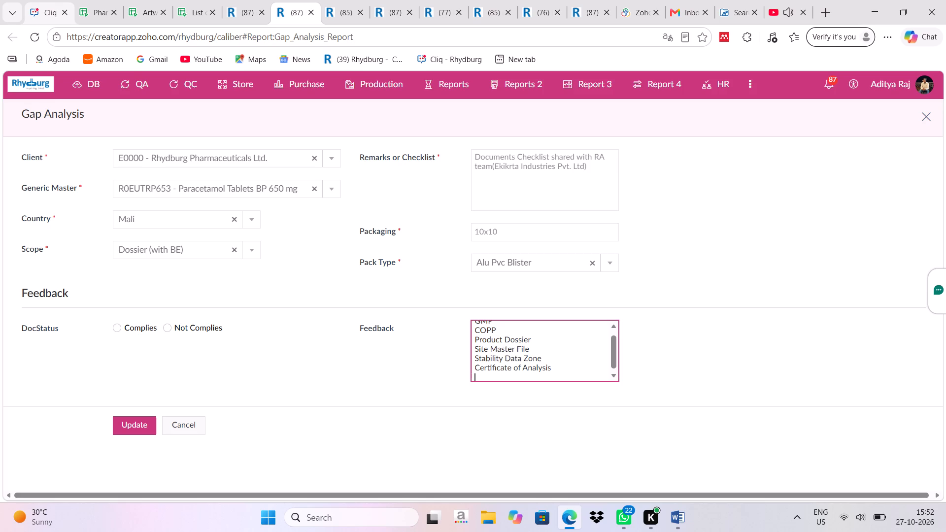
Add the last Cliq checklist item, Stability raw data & Log books, to the Gap Analysis Feedback.
click(35, 14)
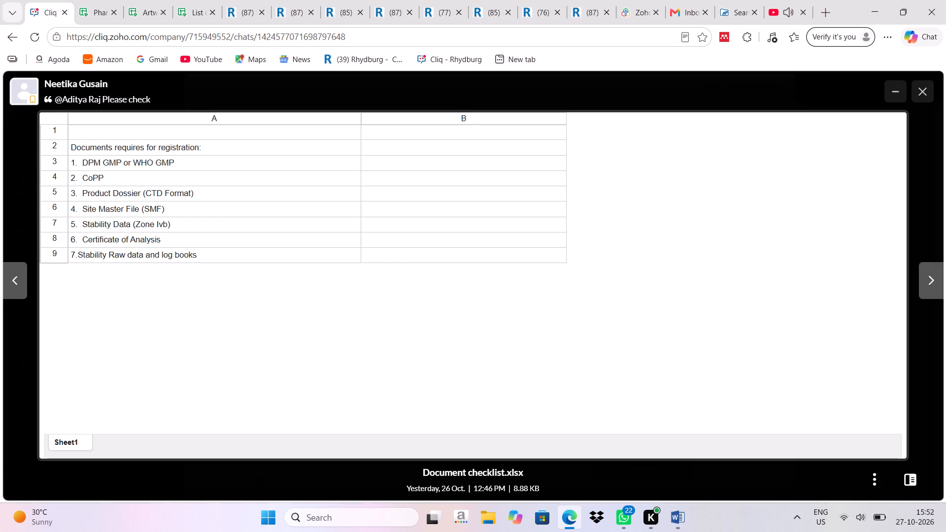
click(297, 8)
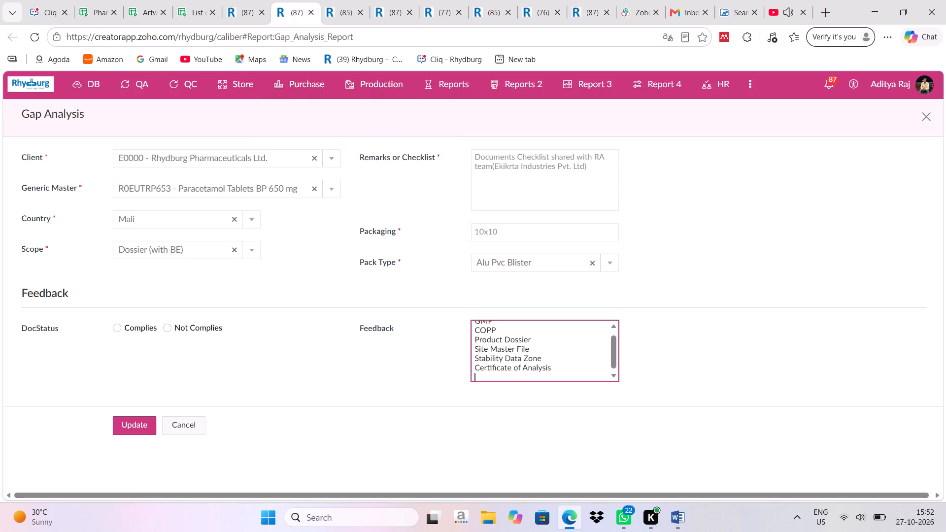
text(Stability raw data)
key(space)
text(& Log books)
scroll(518, 364, up, 4)
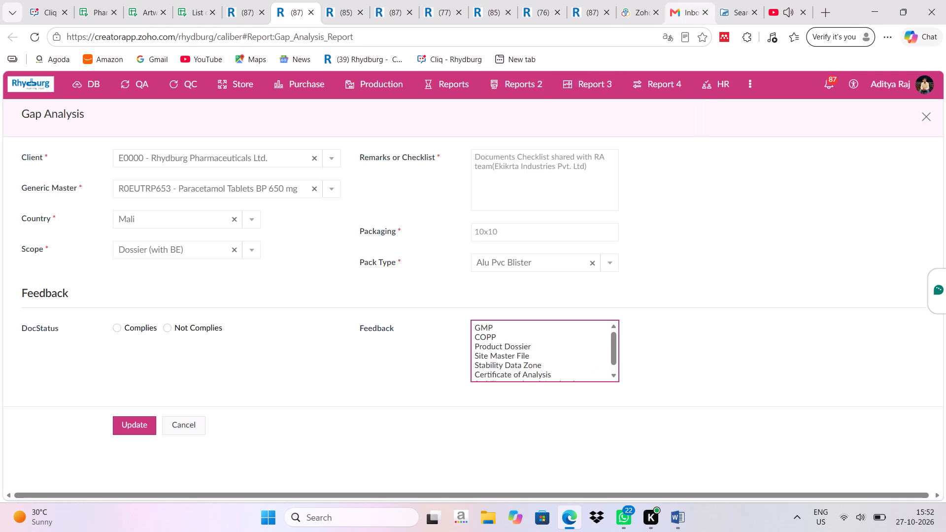
Switch to WorkDrive, change the R0EUTRP653 search filter from folders to PDF, and look through the listed files.
click(734, 6)
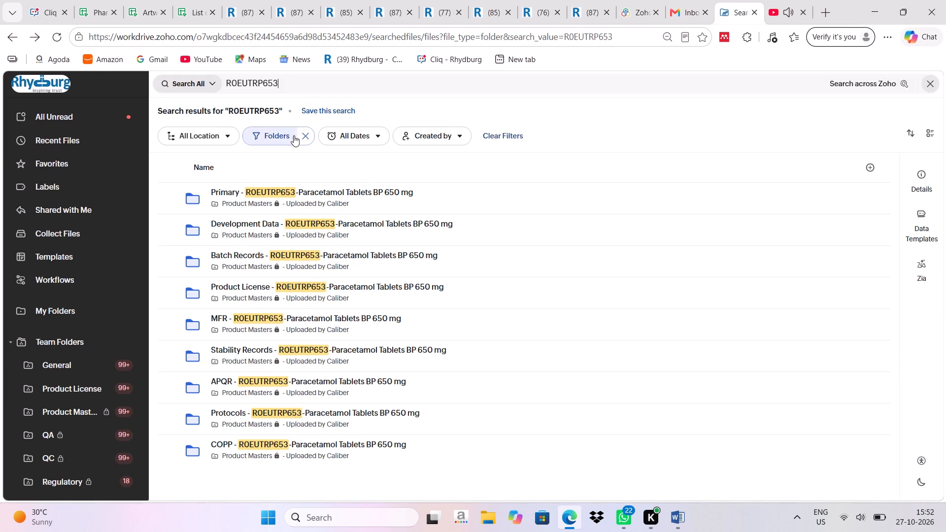
click(300, 11)
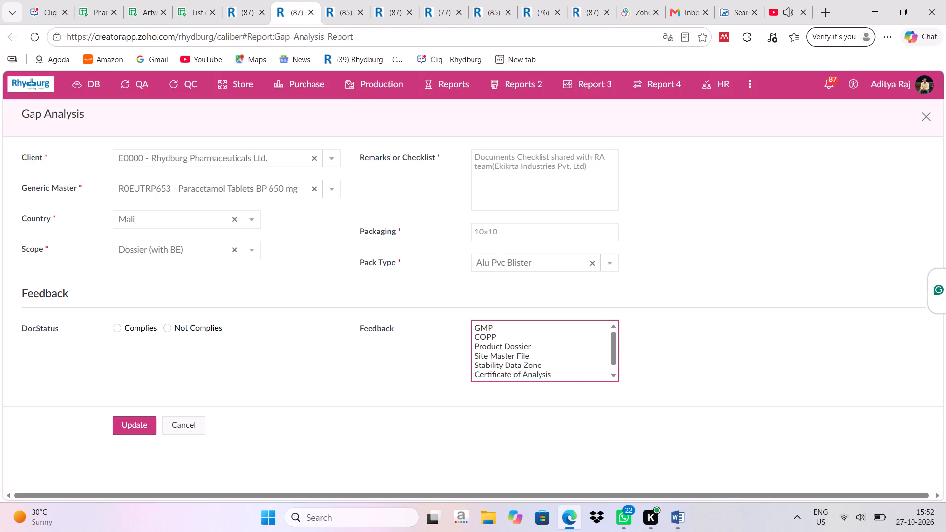
click(736, 7)
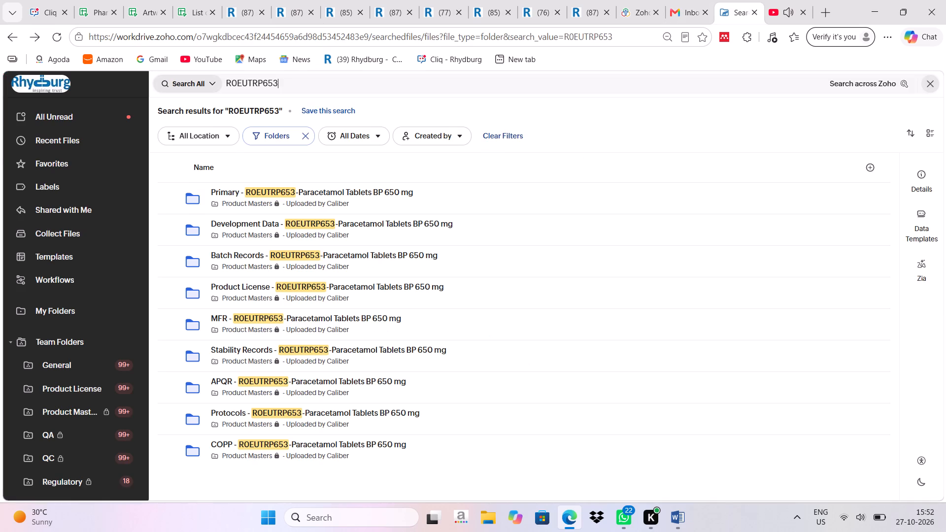
click(300, 134)
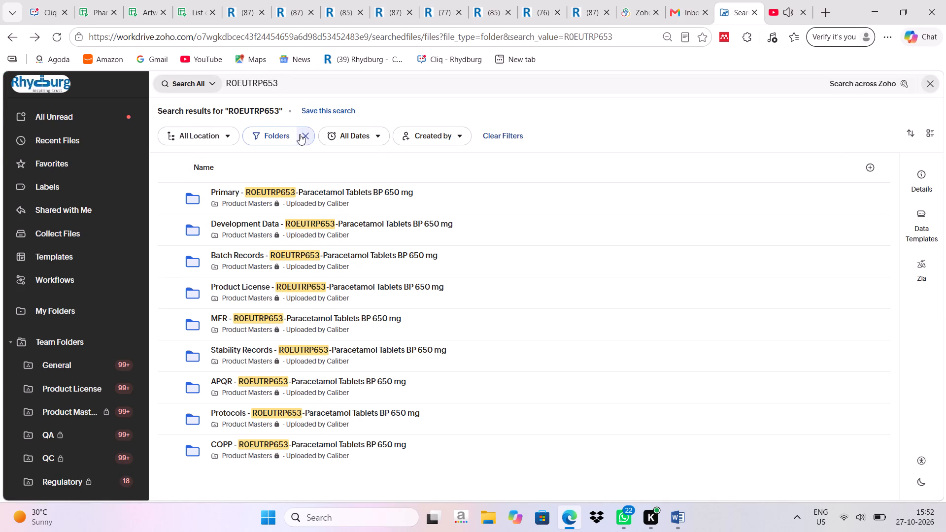
click(288, 135)
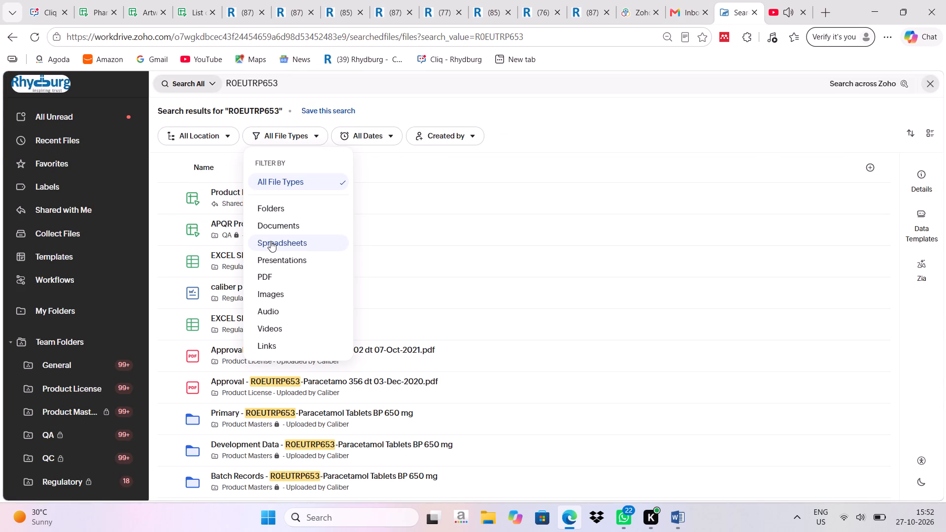
click(269, 281)
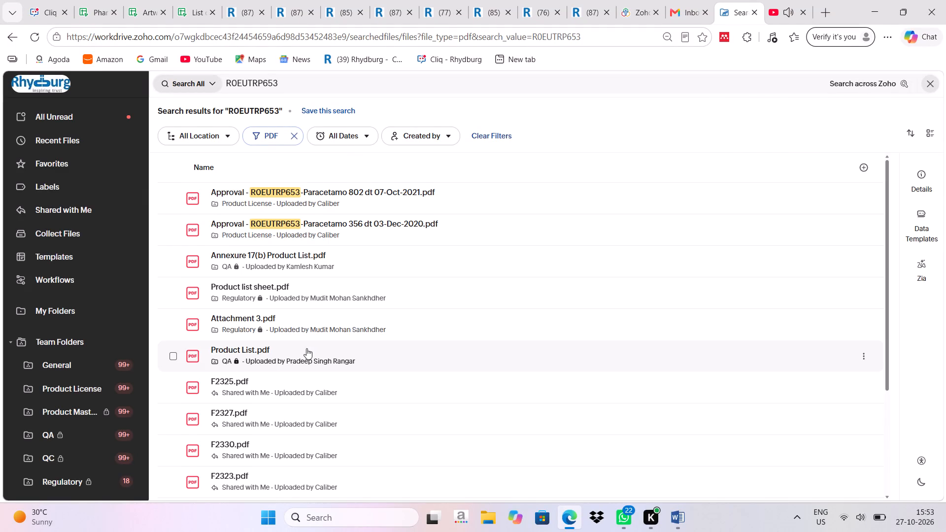
scroll(306, 348, down, 13)
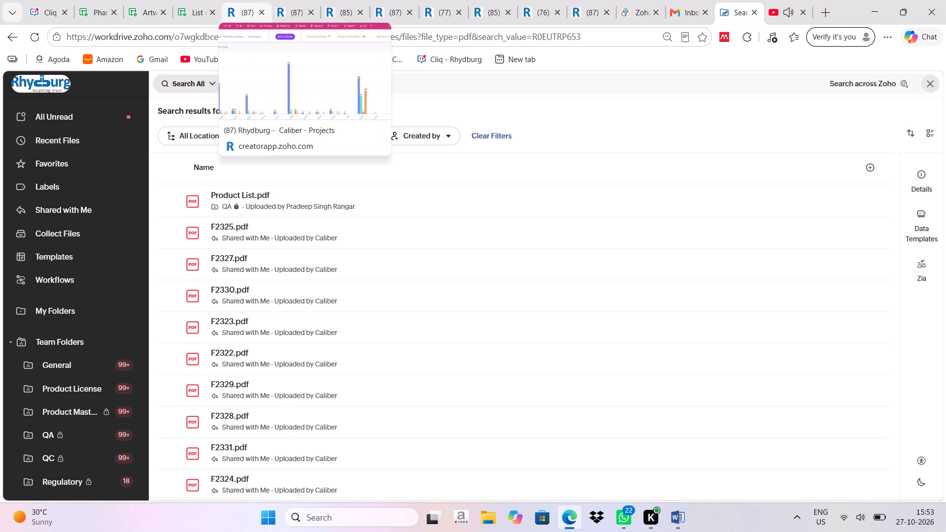
Back in the R0EUTRP653 Gap Analysis form, append "(Not available)" to the GMP, COPP, Product Dossier, Site Master File and Stability Data Zone feedback lines.
click(293, 15)
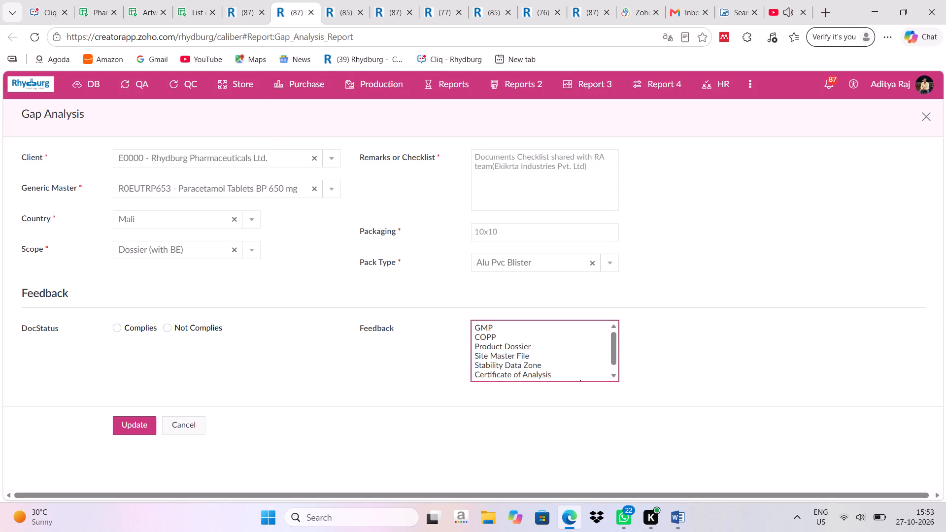
scroll(496, 339, up, 4)
click(499, 321)
key(space)
text(()
text(Not available))
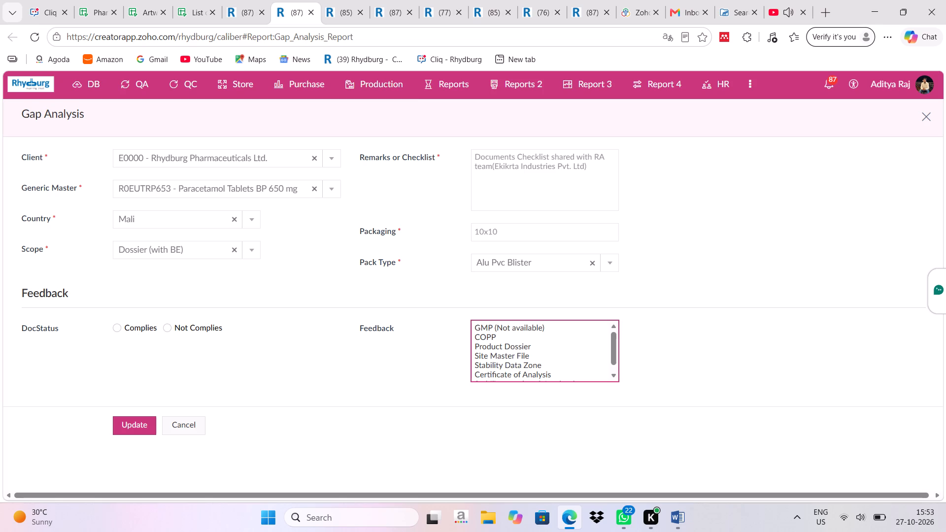
Append "(Not available)" to the COPP and Product Dossier lines in the Gap Analysis Feedback.
click(503, 335)
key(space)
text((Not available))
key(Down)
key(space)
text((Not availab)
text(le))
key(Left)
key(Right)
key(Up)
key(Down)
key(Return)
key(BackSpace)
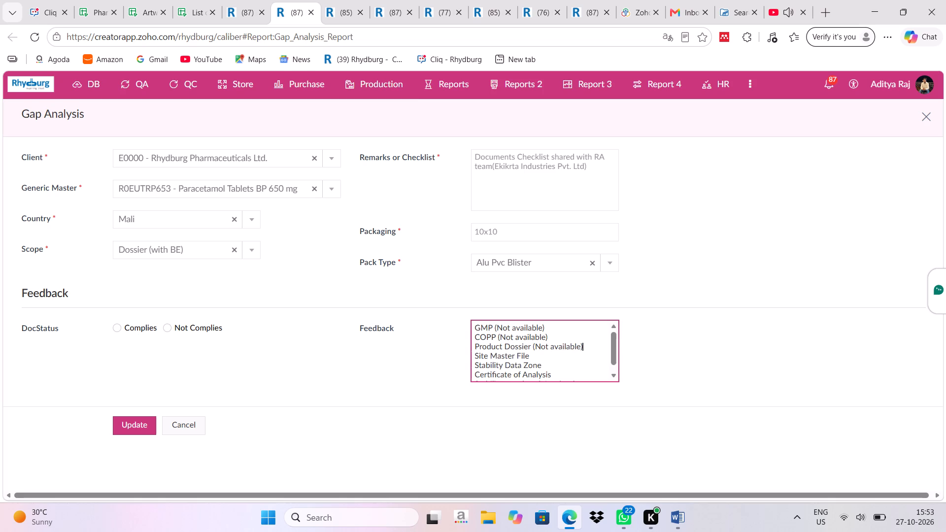
Append "(Not available)" to the Site Master File, Stability Data Zone and Certificate of Analysis lines in the Feedback.
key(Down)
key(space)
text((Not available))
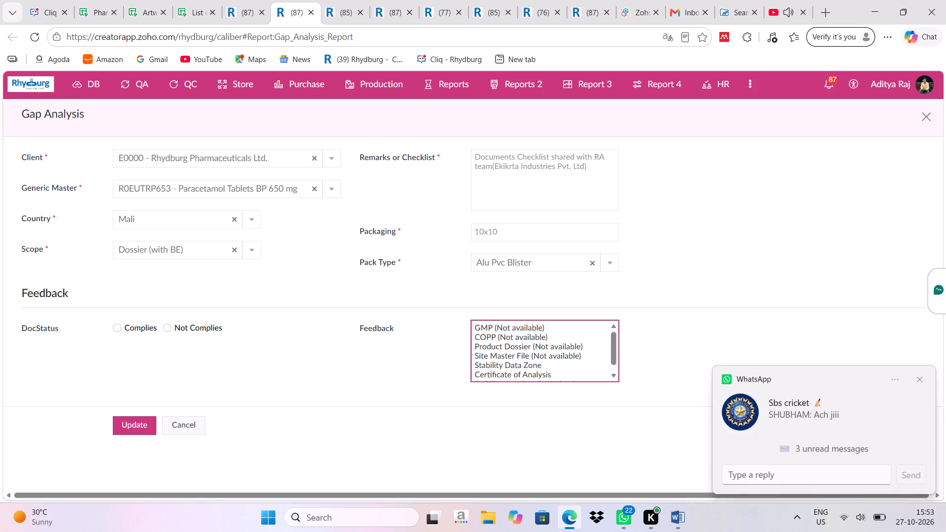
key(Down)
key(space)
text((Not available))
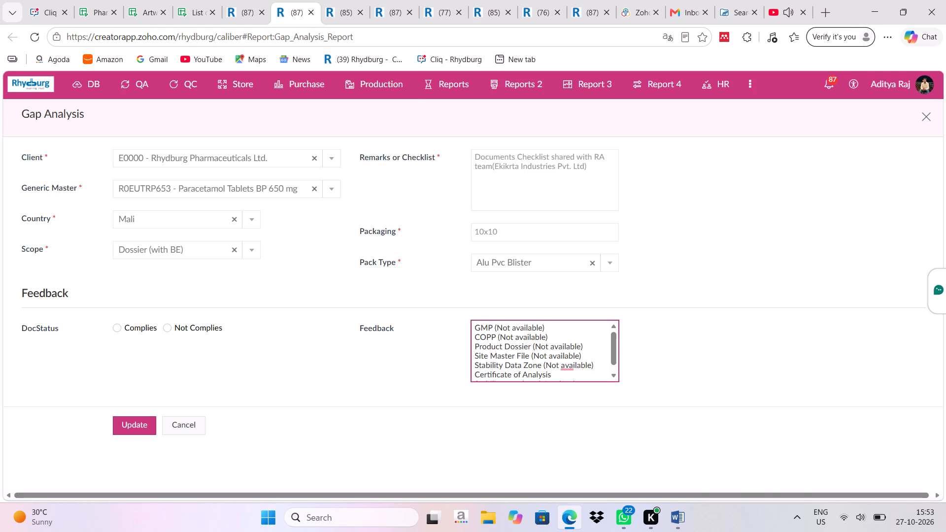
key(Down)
Append "(Not available)" to the Certificate of Analysis and Stability raw data & Log books lines in the Feedback.
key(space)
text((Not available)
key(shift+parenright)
scroll(590, 342, down, 3)
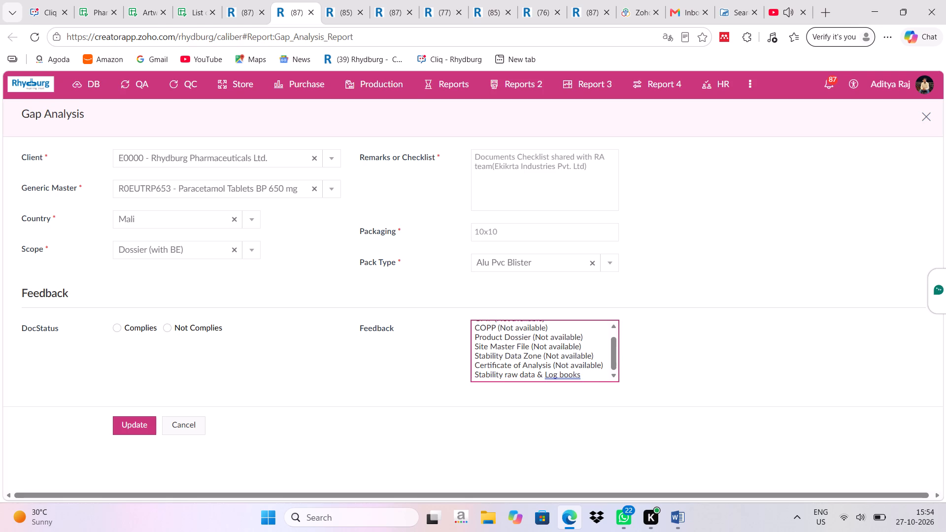
scroll(590, 342, down, 3)
click(587, 374)
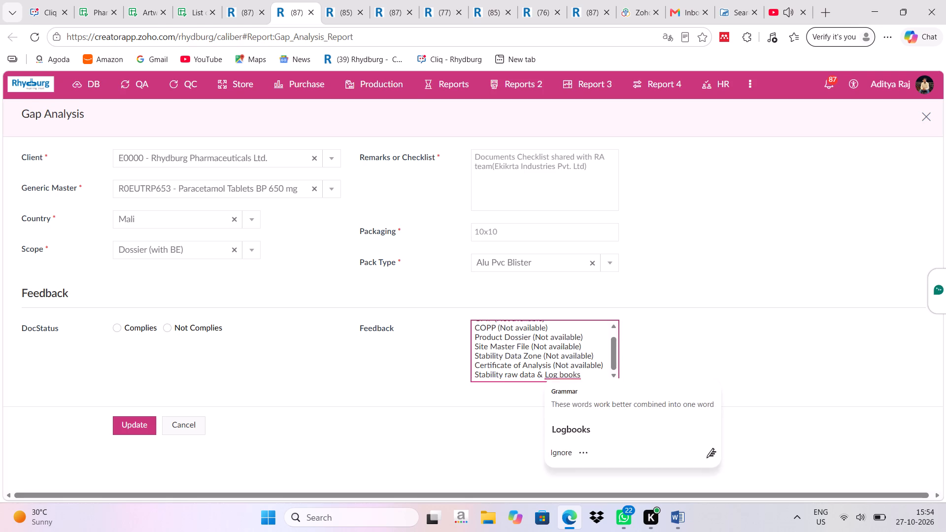
key(space)
key(shift+parenleft)
text(Not available)
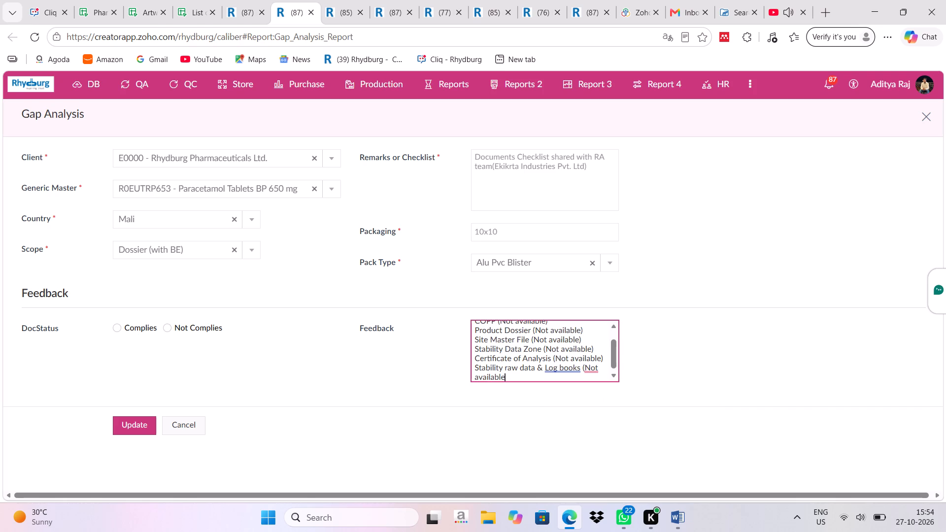
key(shift+parenright)
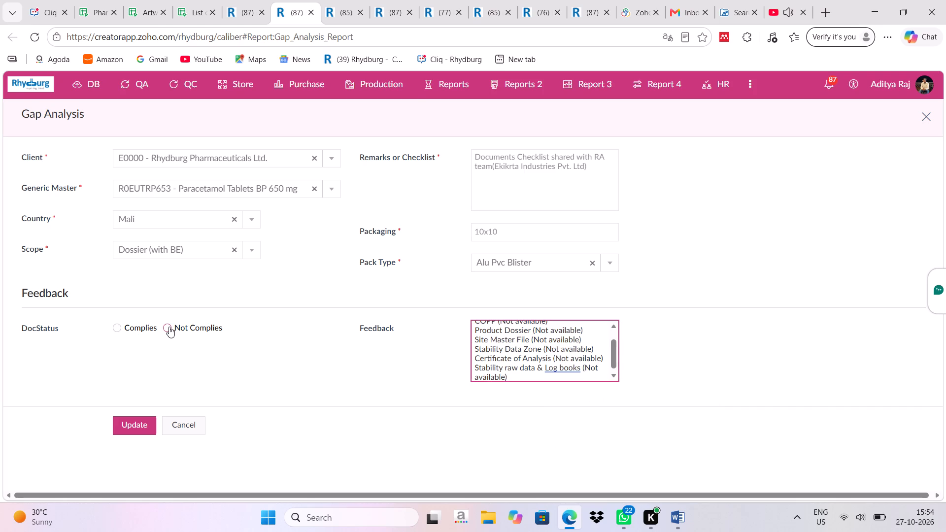
Set the DocStatus to Not Complies and update the R0EUTRP653 Gap Analysis record.
click(169, 327)
click(126, 424)
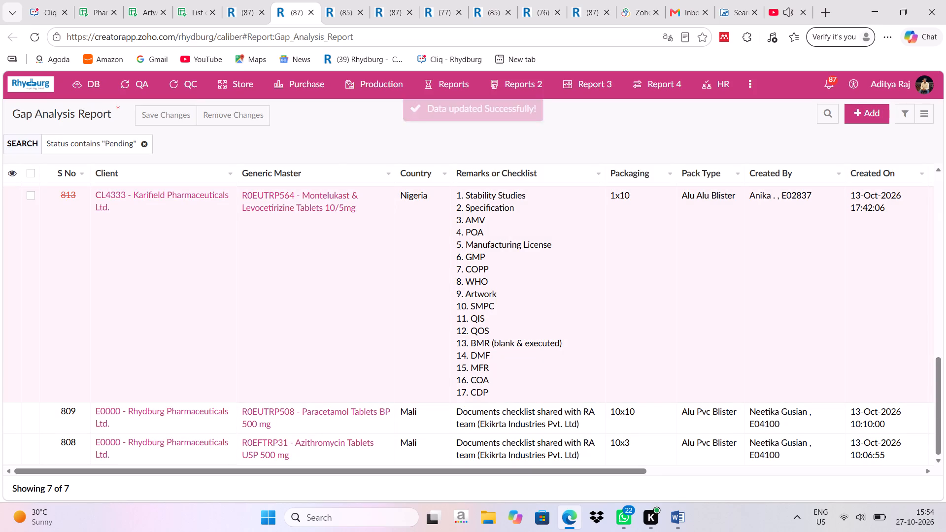
scroll(417, 337, down, 3)
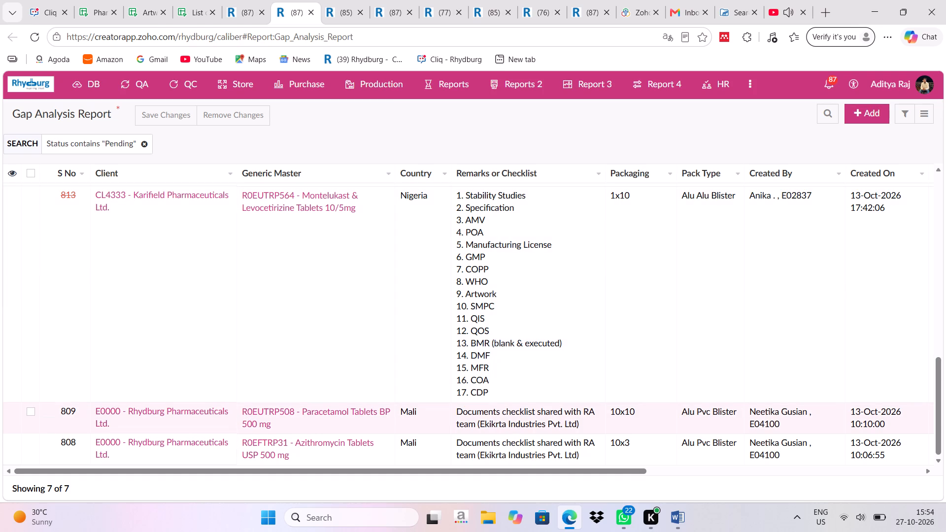
drag(241, 409, 291, 415)
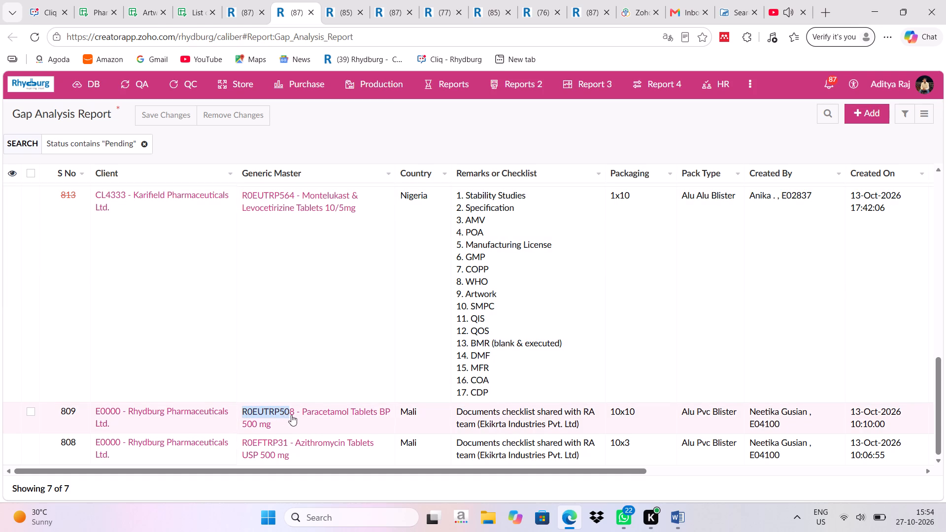
drag(291, 415, 293, 409)
click(321, 362)
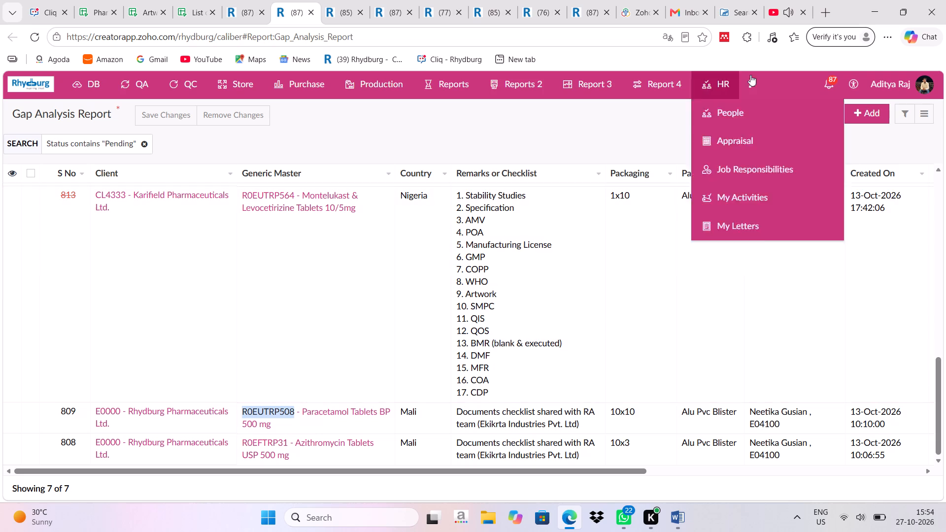
click(728, 5)
drag(313, 88, 288, 88)
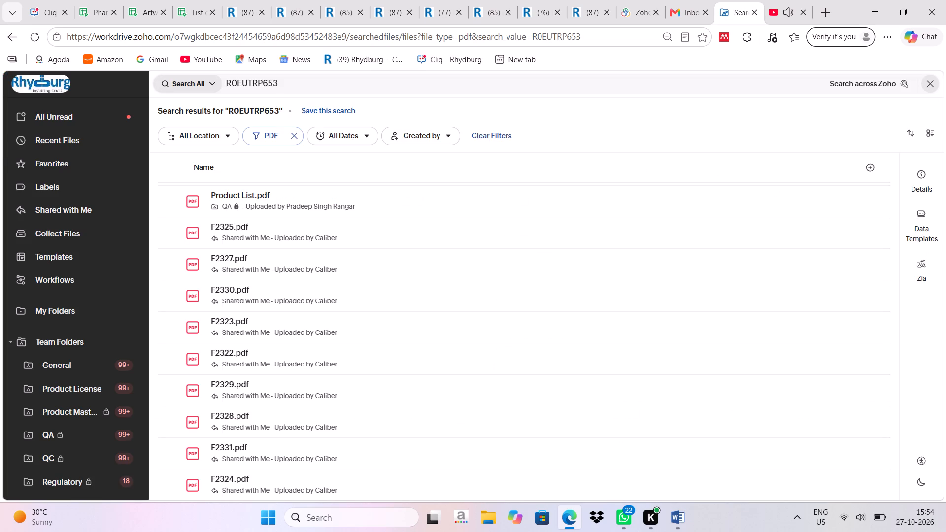
drag(288, 88, 222, 82)
key(ctrl+v)
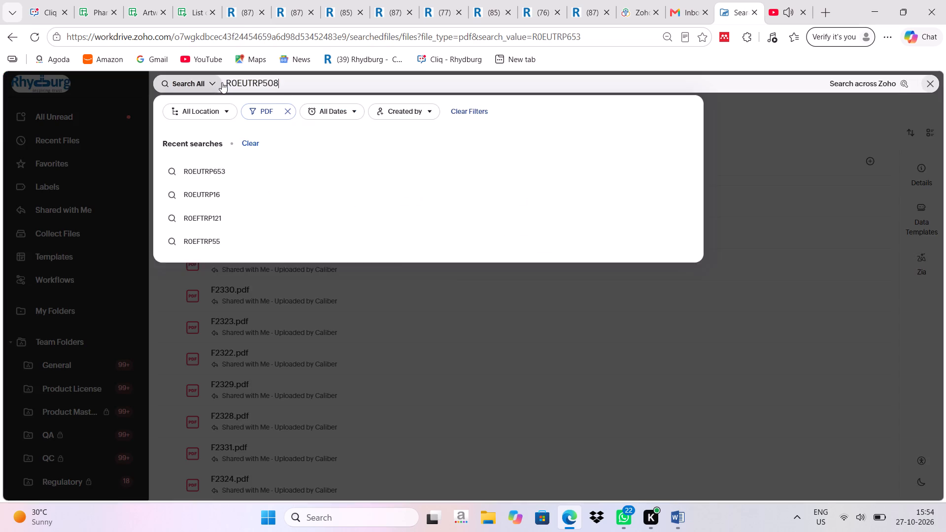
key(Return)
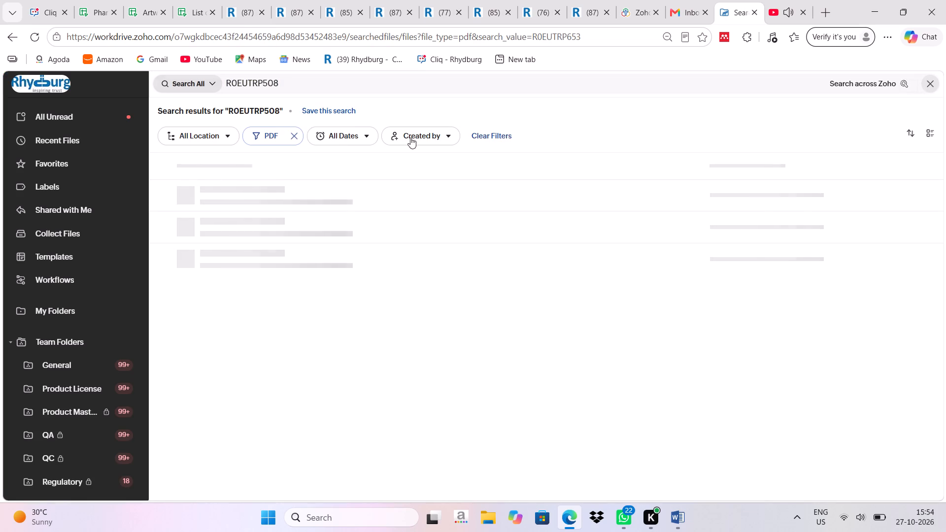
scroll(318, 276, down, 6)
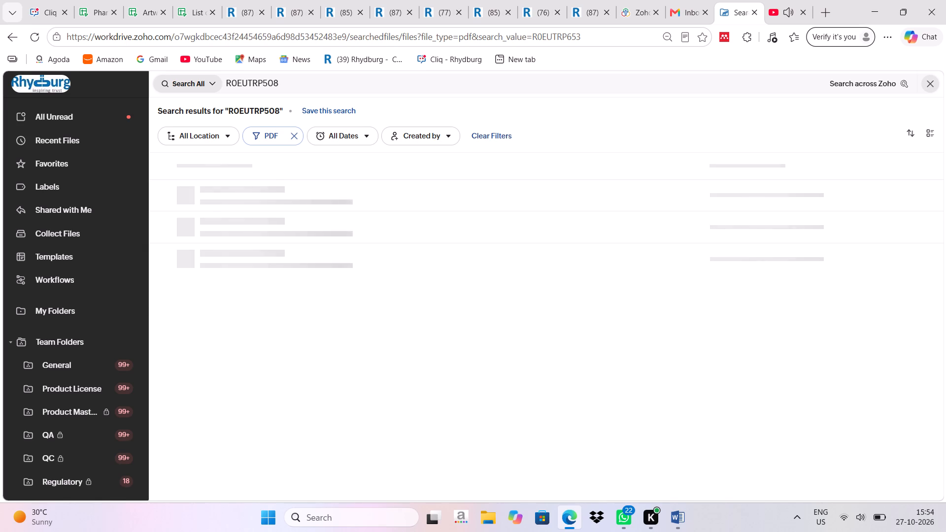
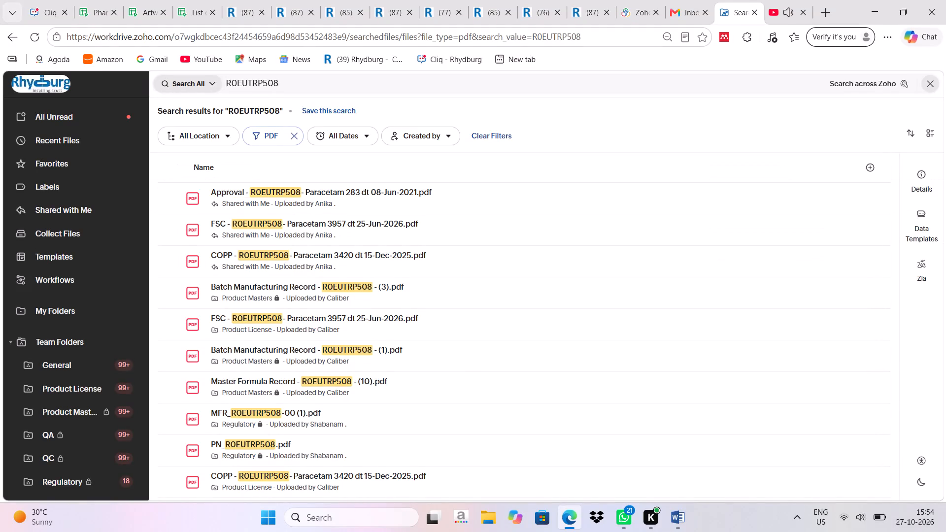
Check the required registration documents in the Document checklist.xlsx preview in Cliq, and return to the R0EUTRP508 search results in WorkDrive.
click(32, 8)
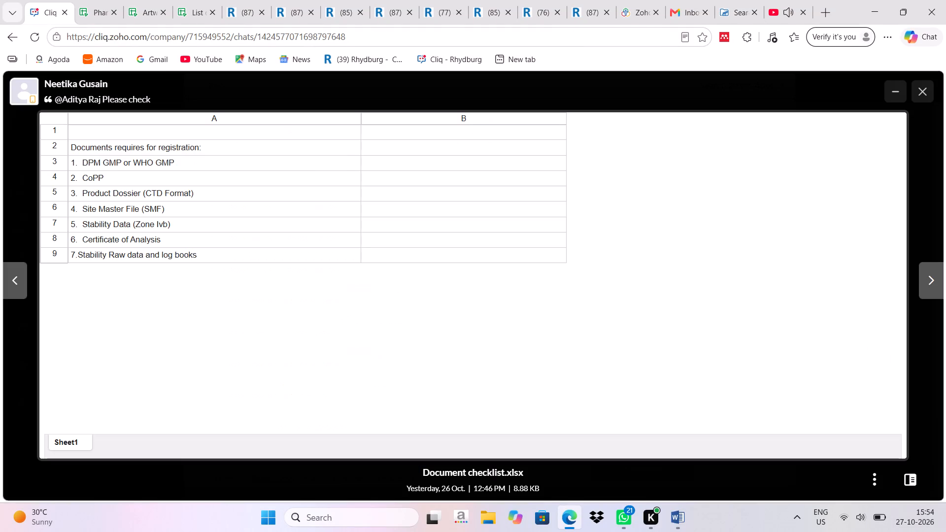
click(729, 0)
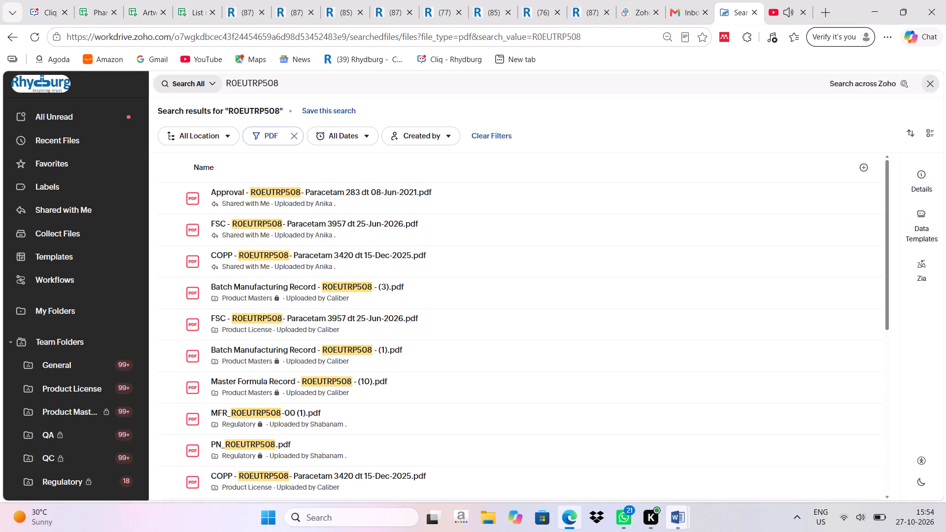